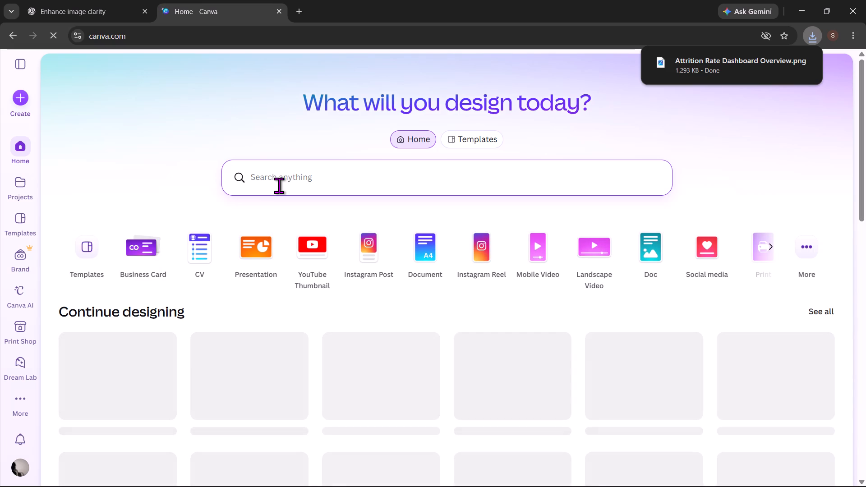
# Open the most recent untitled poster design from the recent designs in Canva.
pyautogui.click(712, 149)
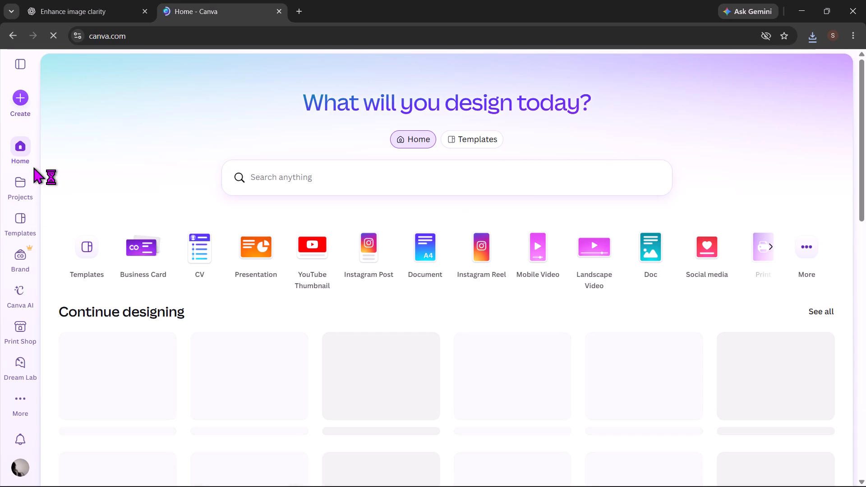
pyautogui.doubleClick(27, 406)
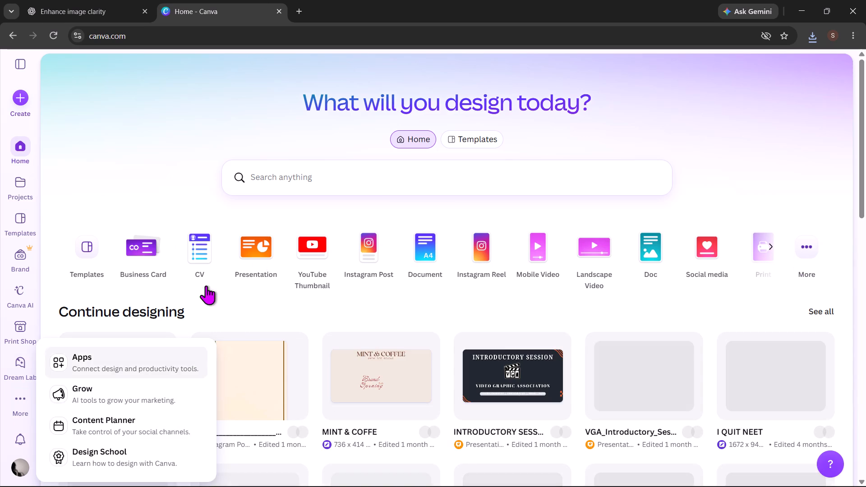
pyautogui.click(96, 391)
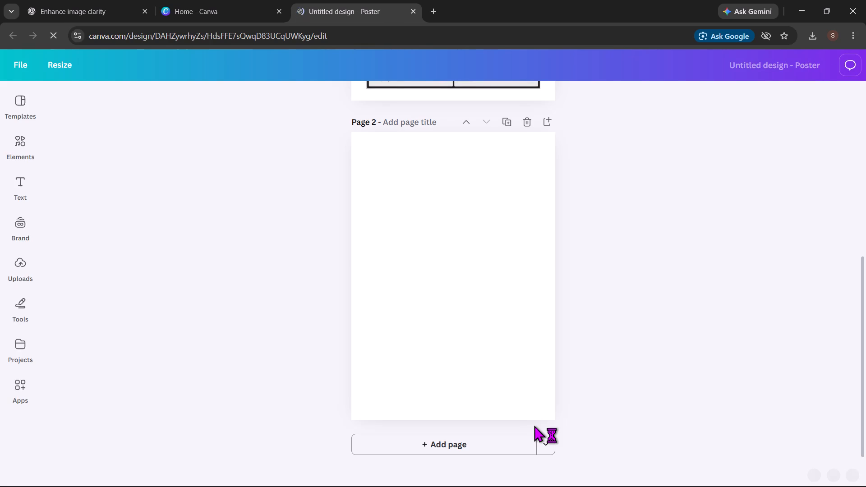
pyautogui.click(676, 303)
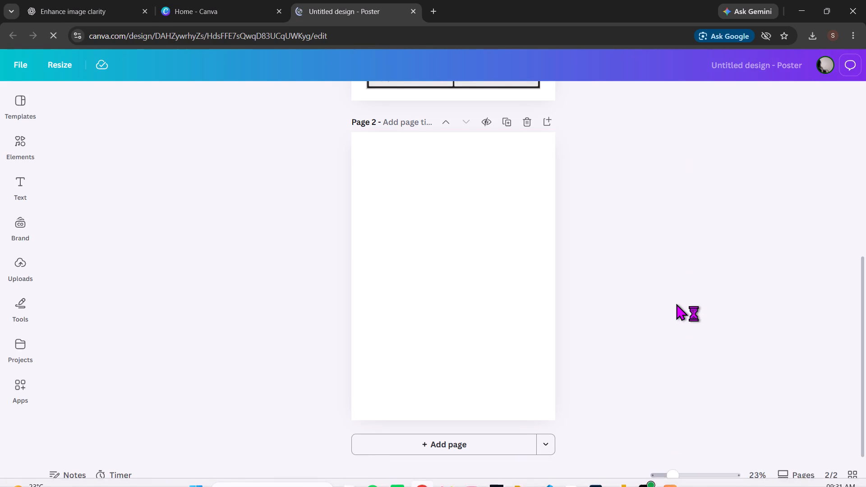
# Shift the Sum of Sales by Sub-Category image on page 1 slightly so it is centred across the page.
pyautogui.scroll(4, 676, 303)
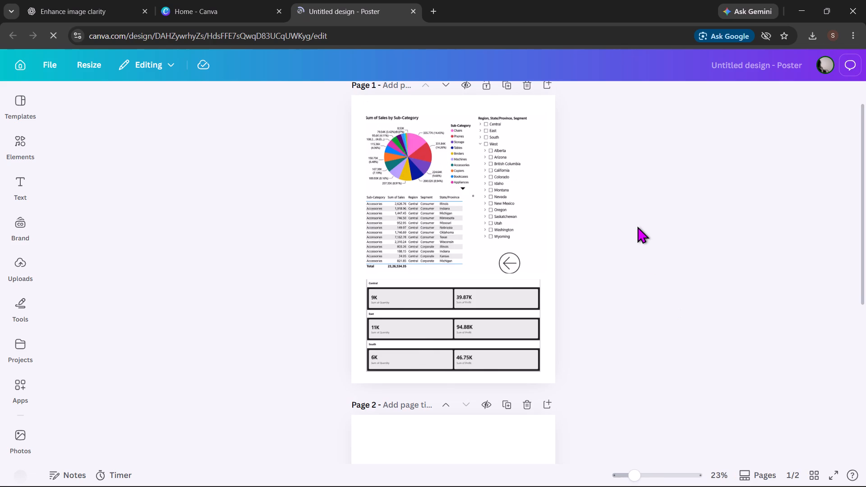
pyautogui.scroll(1, 637, 226)
pyautogui.moveTo(488, 211); pyautogui.dragTo(485, 204)
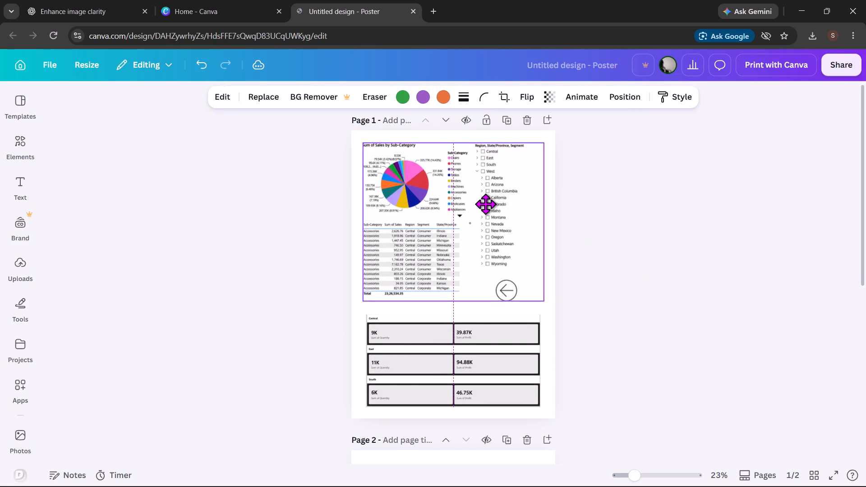
pyautogui.moveTo(485, 204); pyautogui.dragTo(484, 204)
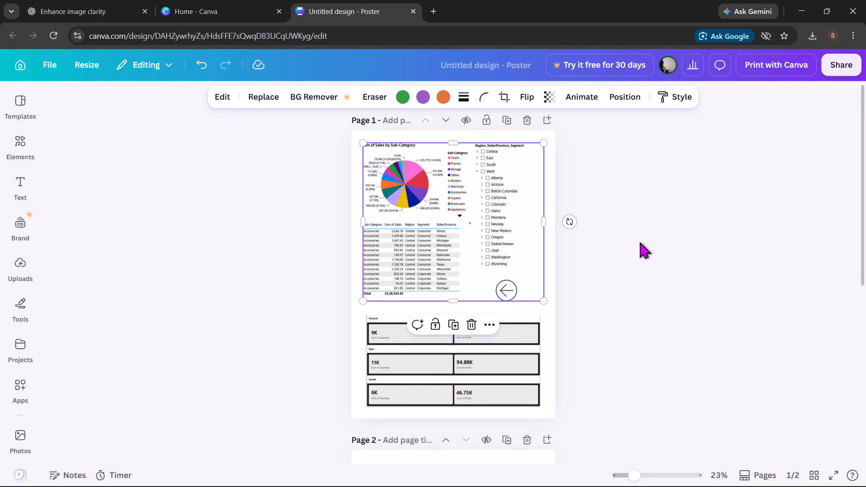
pyautogui.click(642, 244)
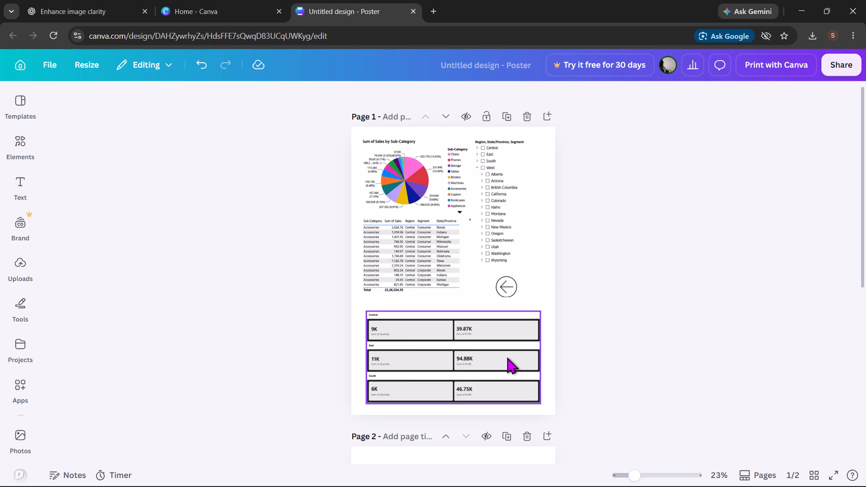
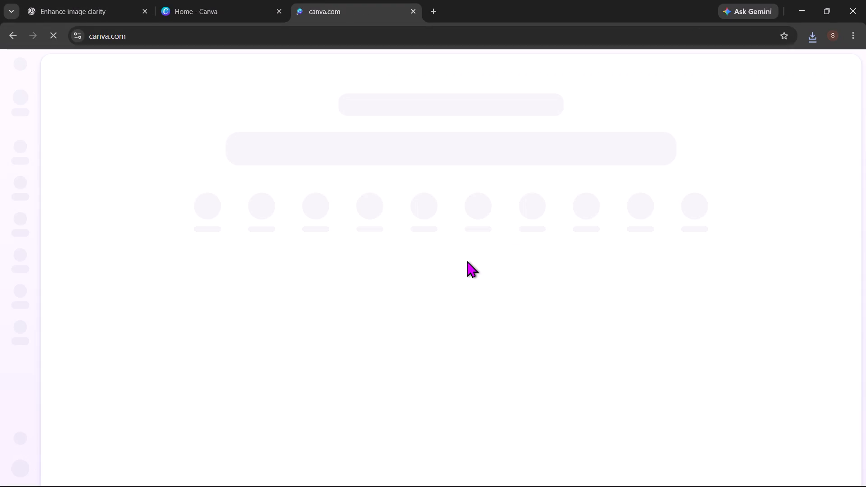
pyautogui.scroll(1, 467, 261)
pyautogui.click(204, 5)
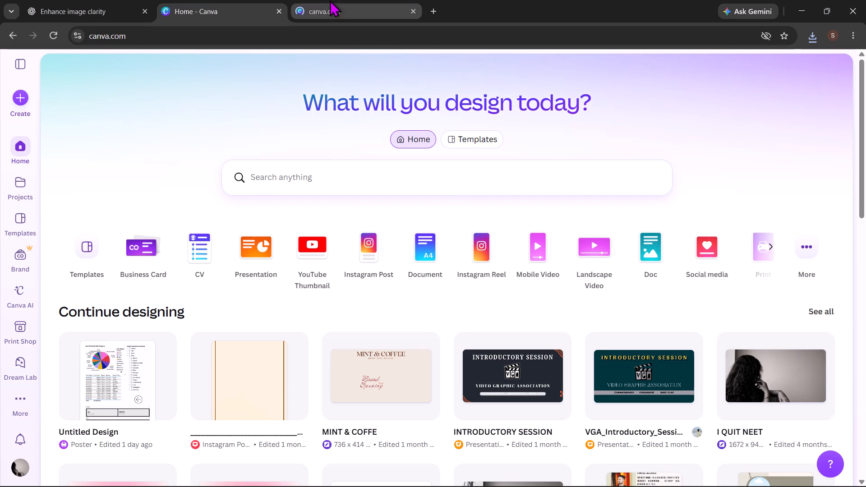
pyautogui.scroll(-1, 325, 317)
pyautogui.click(94, 307)
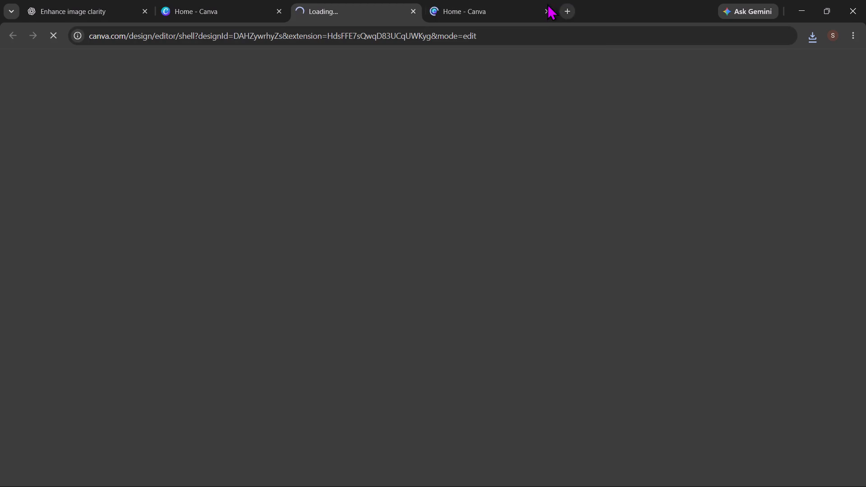
pyautogui.click(545, 8)
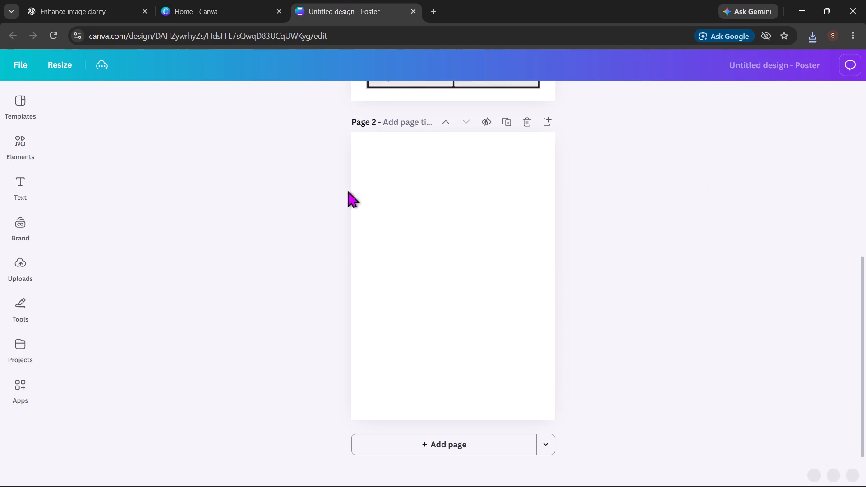
# Upload the Desktop images 7 - 2, 7 - 3, 9 - 1, 9 - 2 and 10 - 1 through 10 - 4 to the design's uploads.
pyautogui.click(21, 261)
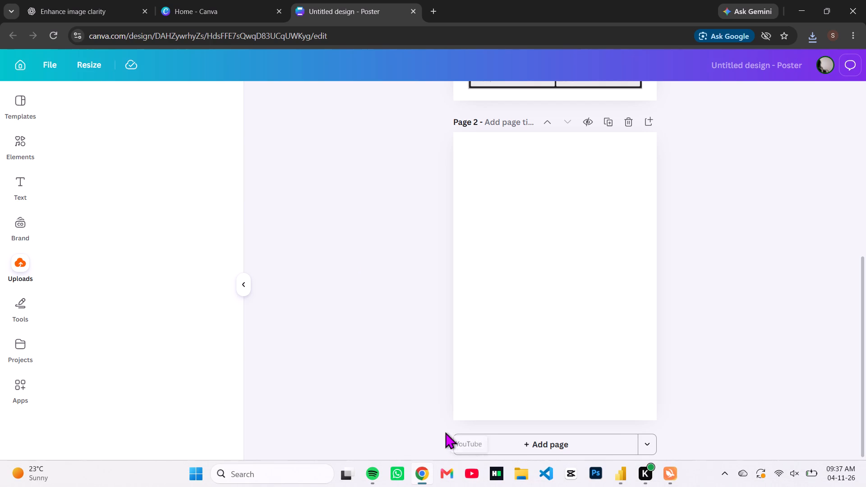
pyautogui.click(17, 262)
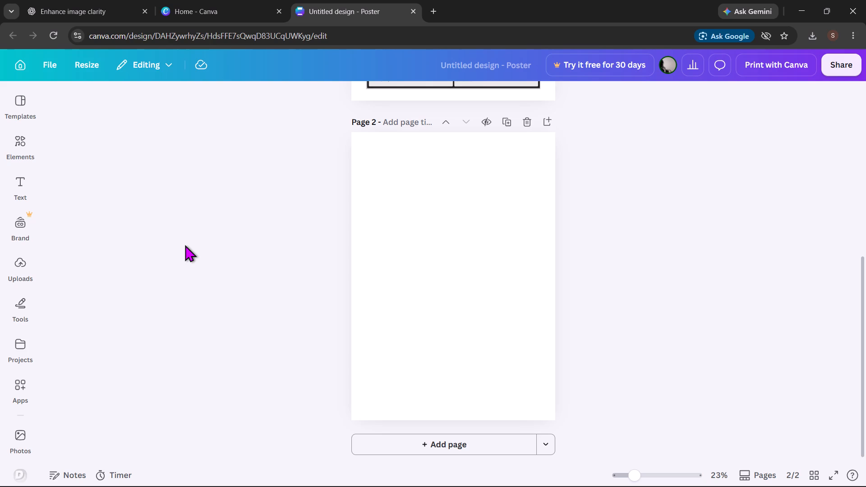
pyautogui.click(26, 261)
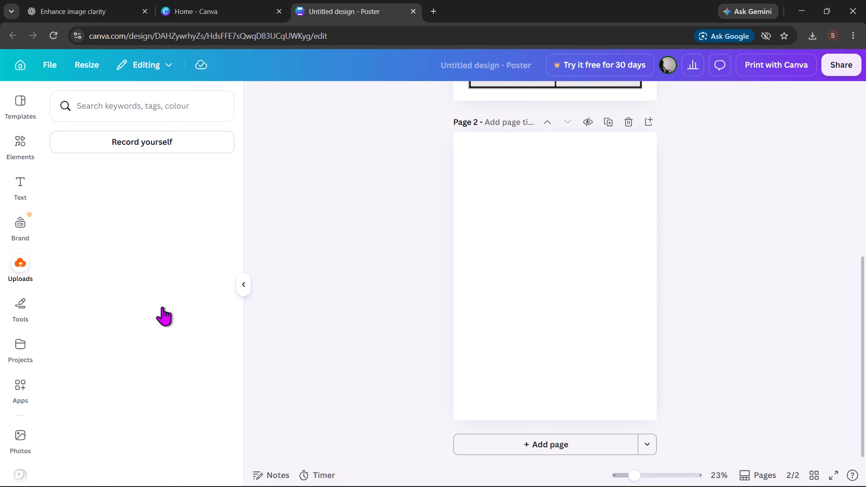
pyautogui.click(134, 138)
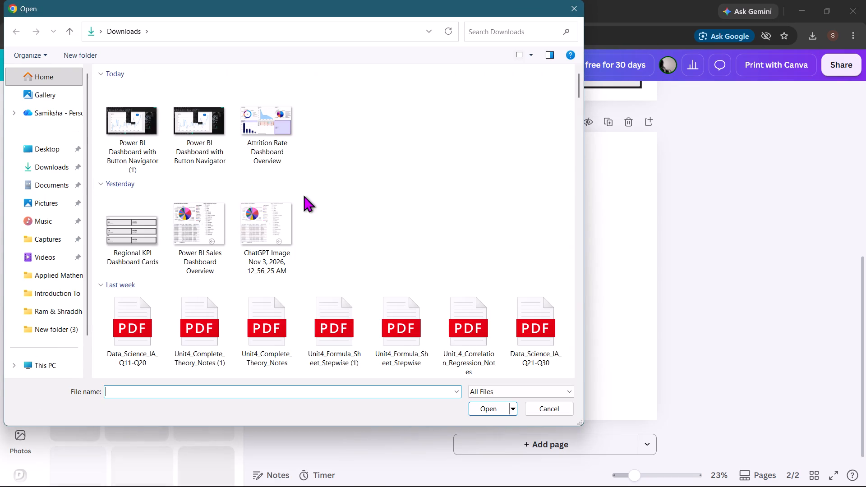
pyautogui.click(68, 150)
pyautogui.scroll(-1, 331, 190)
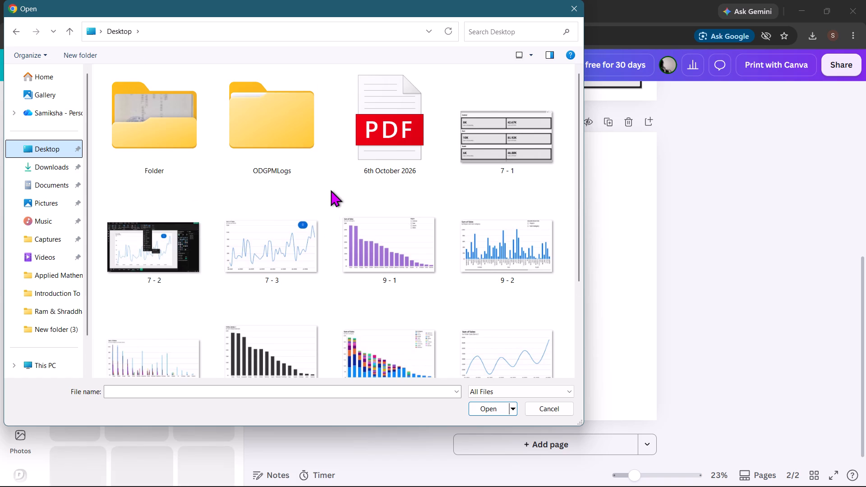
pyautogui.scroll(-1, 331, 190)
pyautogui.scroll(1, 214, 142)
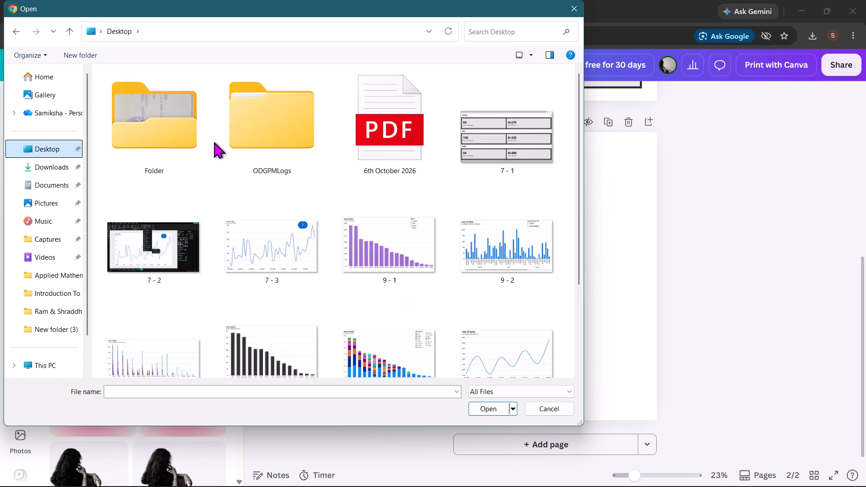
pyautogui.scroll(1, 214, 142)
pyautogui.scroll(-1, 137, 168)
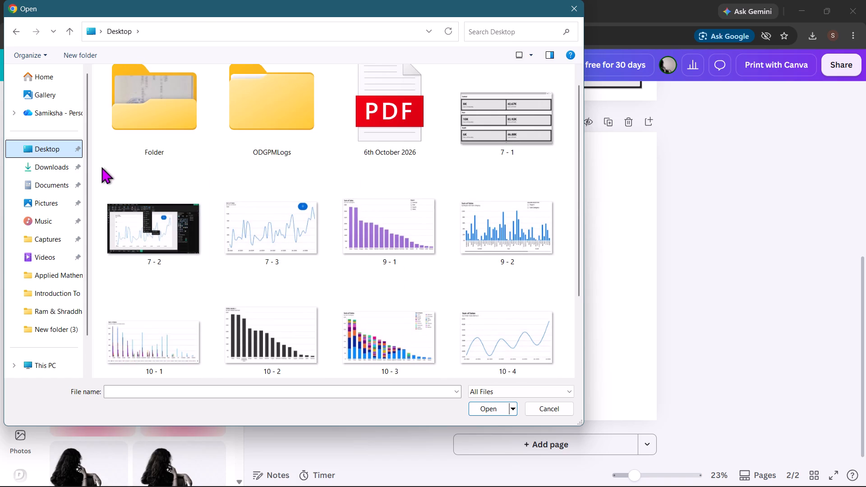
pyautogui.moveTo(109, 174); pyautogui.dragTo(565, 403)
pyautogui.hscroll(3, 347, 350)
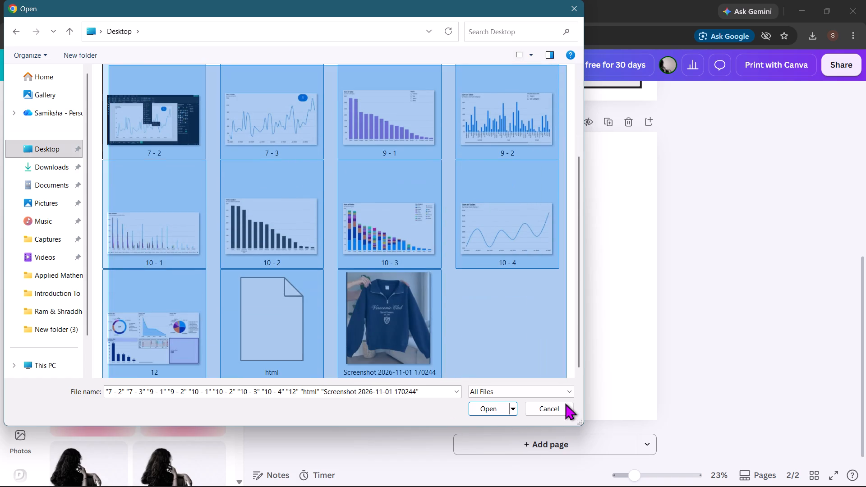
pyautogui.moveTo(565, 403); pyautogui.dragTo(532, 264)
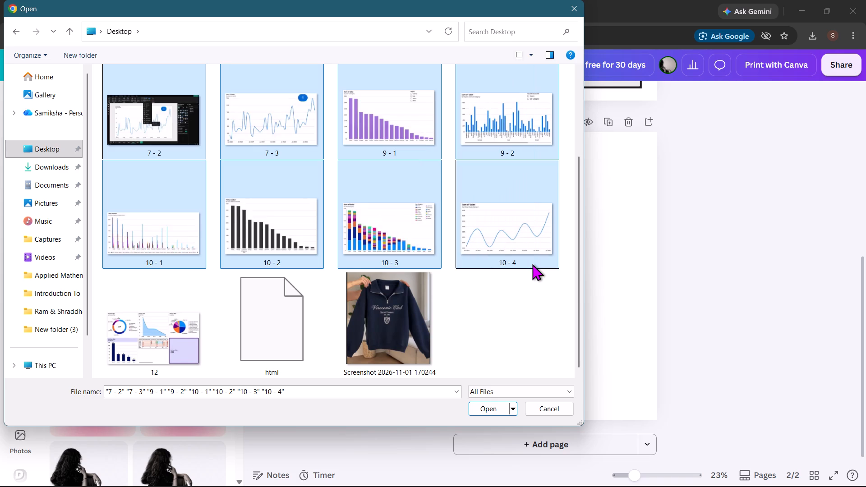
pyautogui.click(486, 405)
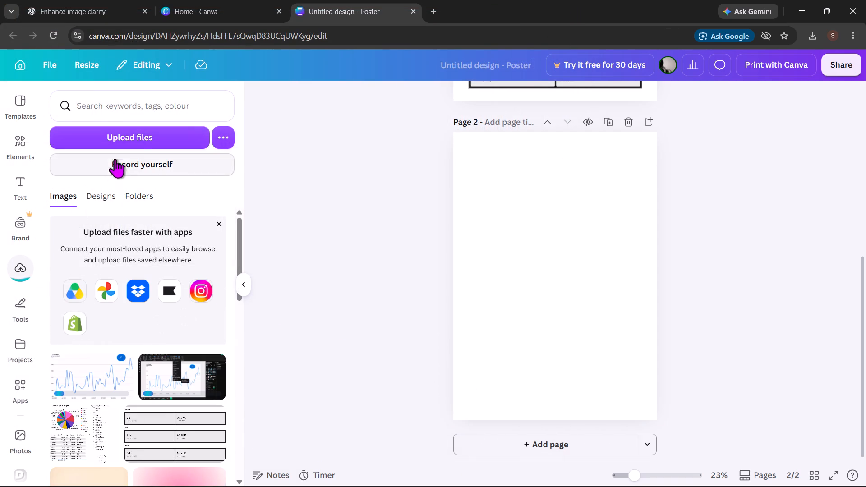
# Upload the dashboard image 12 from the Desktop to the design's uploads.
pyautogui.click(140, 135)
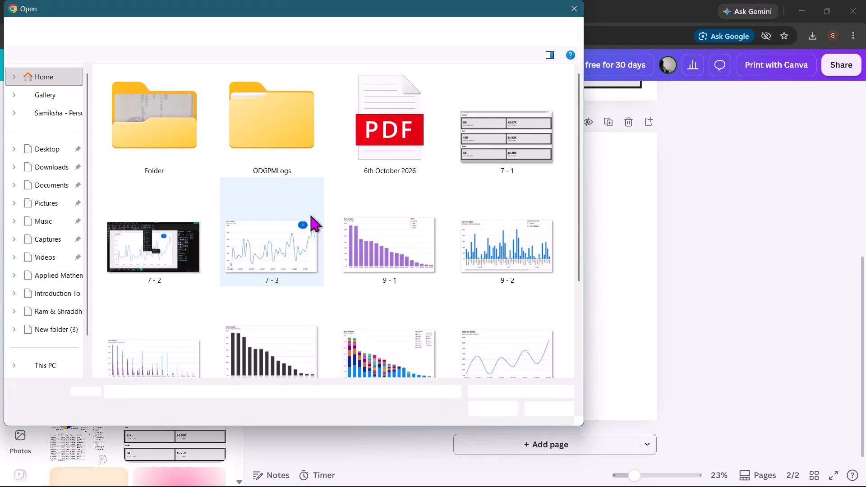
pyautogui.scroll(-6, 308, 255)
pyautogui.click(157, 334)
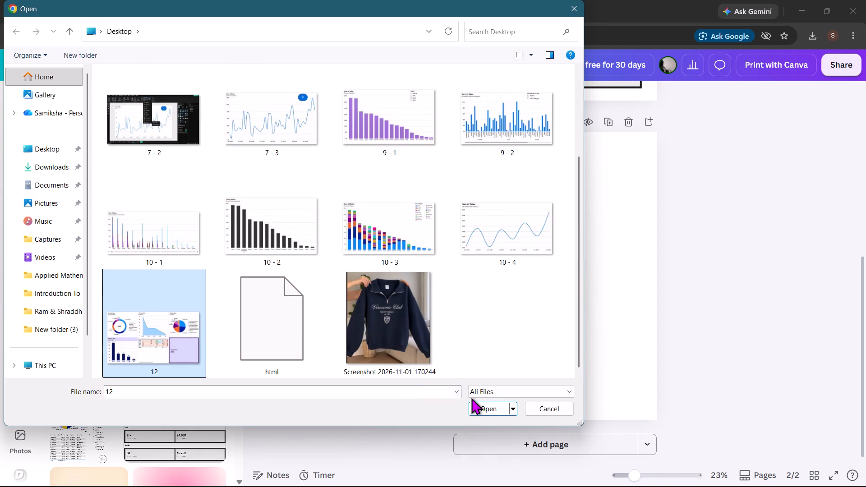
pyautogui.click(486, 408)
# Dismiss the "Upload files faster with apps" banner above the uploaded images.
pyautogui.scroll(-1, 143, 346)
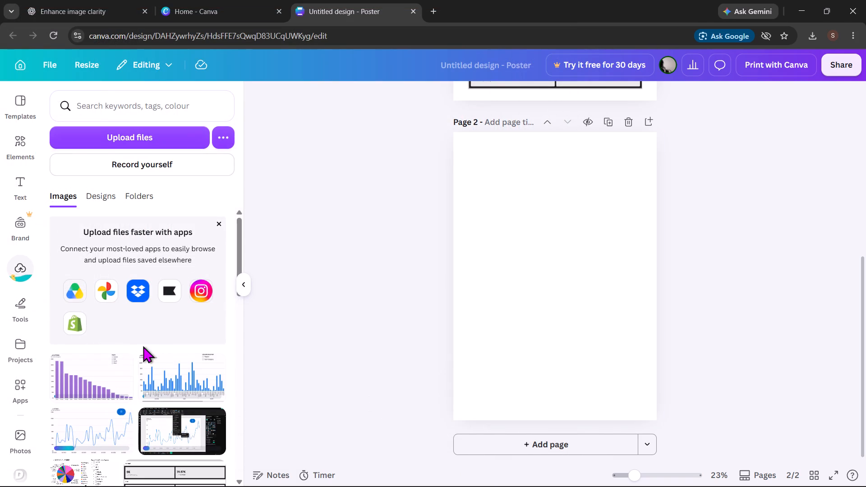
pyautogui.scroll(-1, 143, 346)
pyautogui.scroll(2, 182, 286)
pyautogui.click(220, 224)
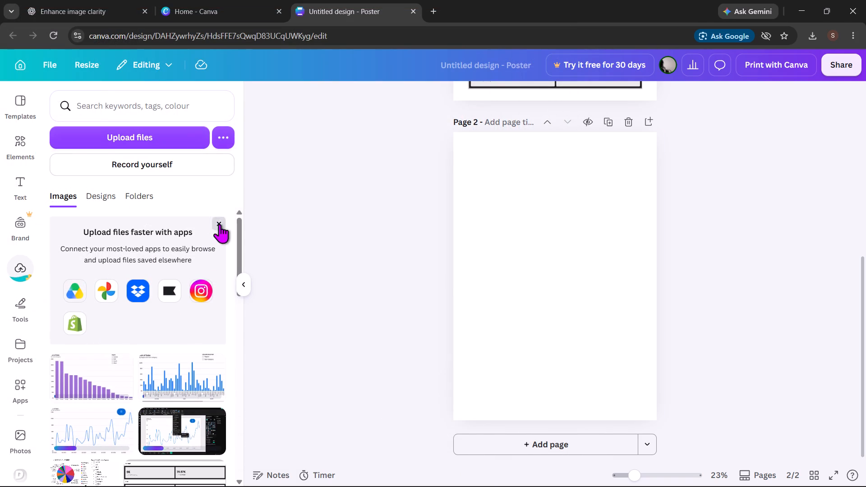
# Look through the uploaded images to check the practical 7, 9, 10 and 12 screenshots and their upload progress.
pyautogui.scroll(-1, 164, 397)
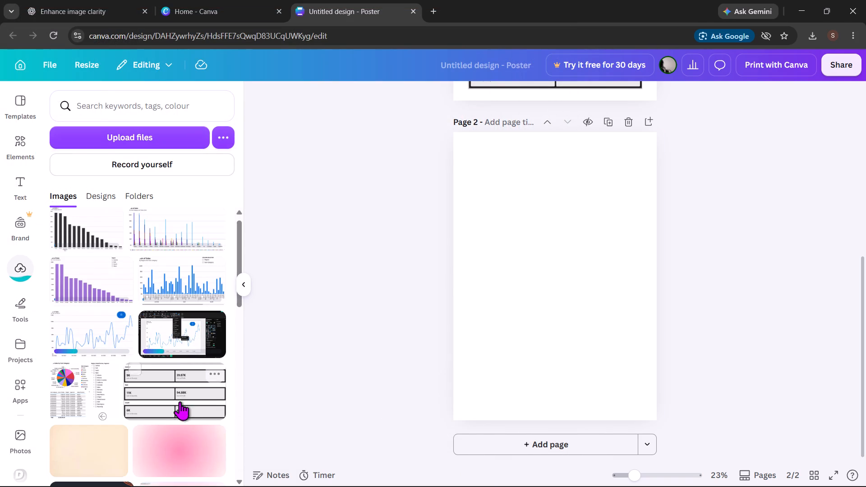
pyautogui.scroll(1, 174, 392)
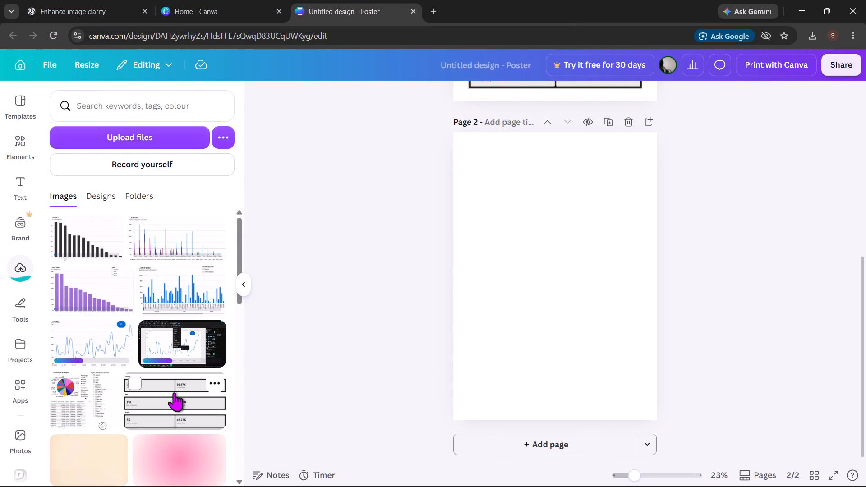
pyautogui.scroll(1, 174, 392)
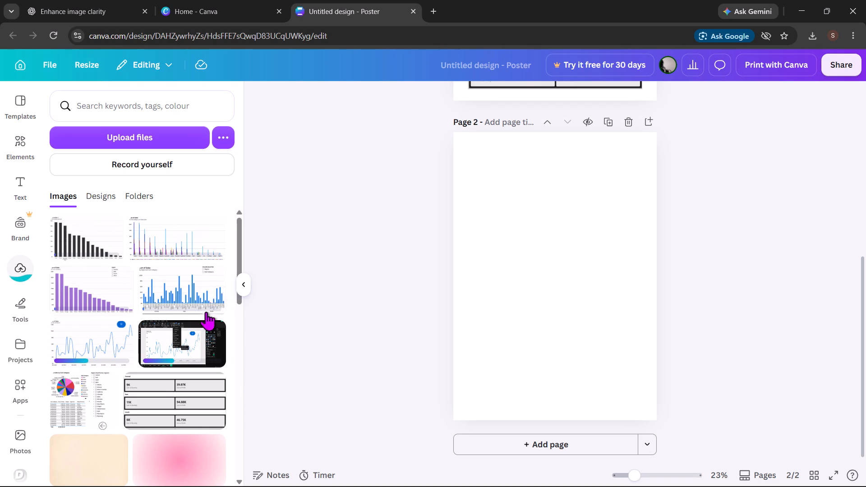
pyautogui.scroll(1, 192, 393)
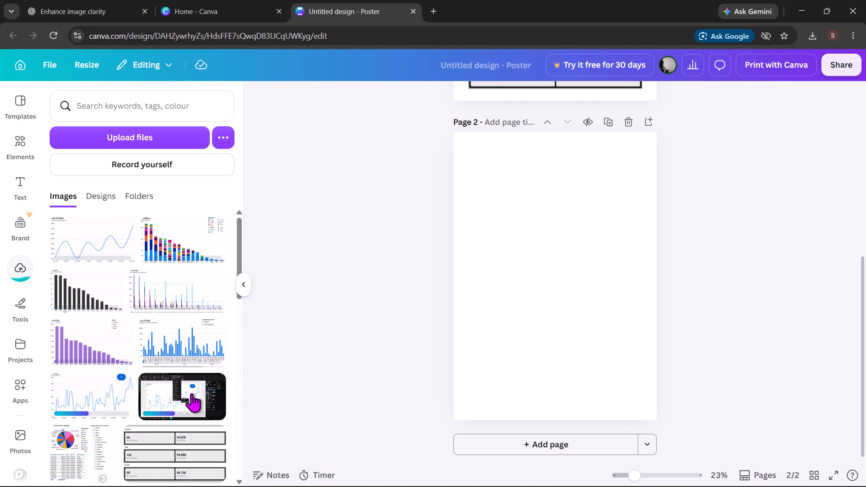
pyautogui.scroll(1, 192, 393)
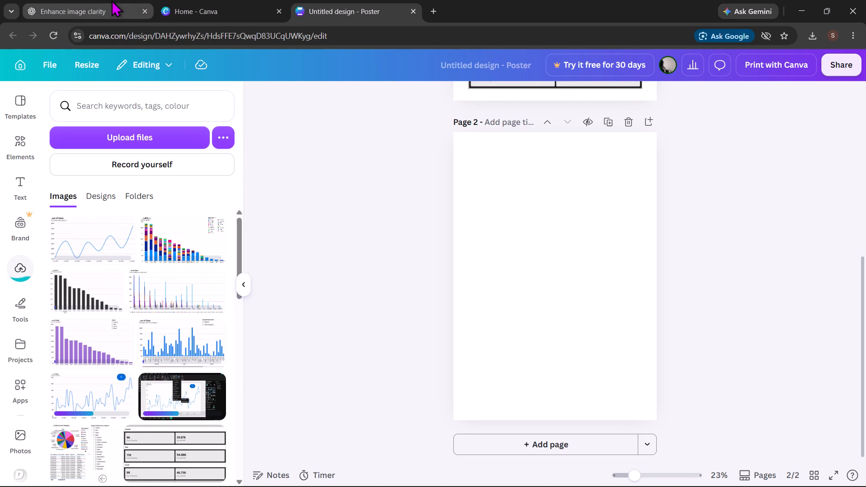
pyautogui.scroll(-3, 126, 386)
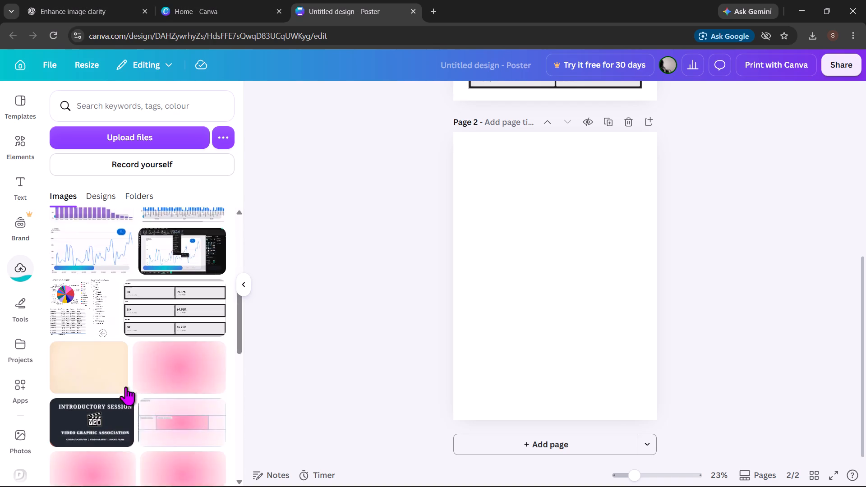
pyautogui.scroll(-1, 126, 386)
pyautogui.scroll(2, 126, 386)
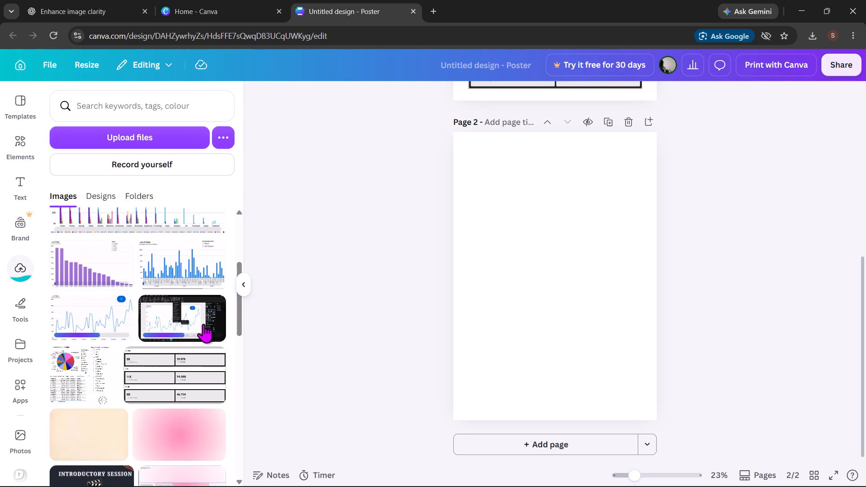
pyautogui.scroll(5, 203, 324)
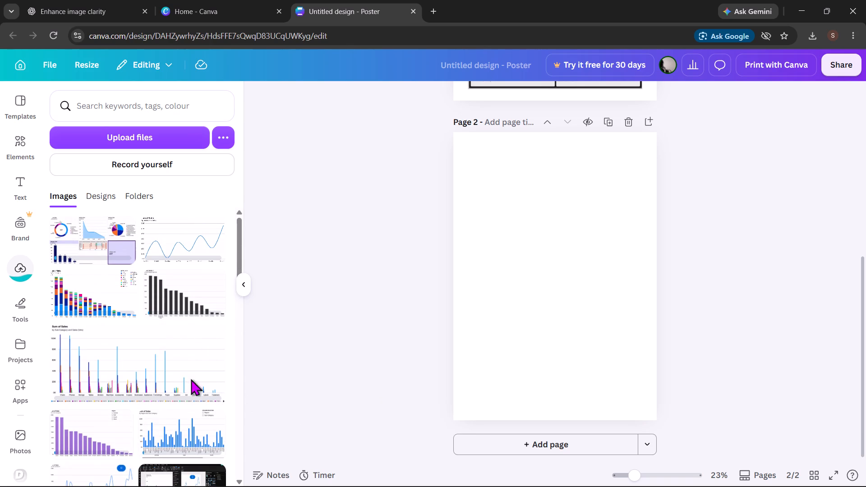
pyautogui.scroll(-1, 138, 358)
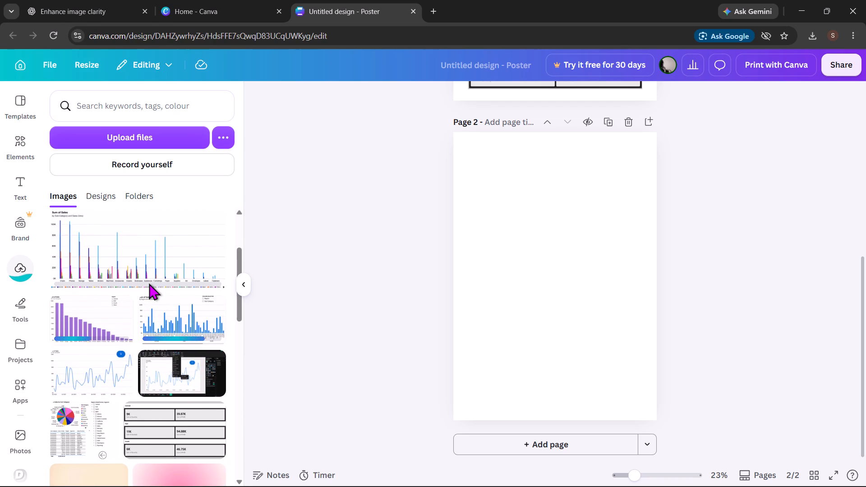
pyautogui.scroll(-1, 161, 313)
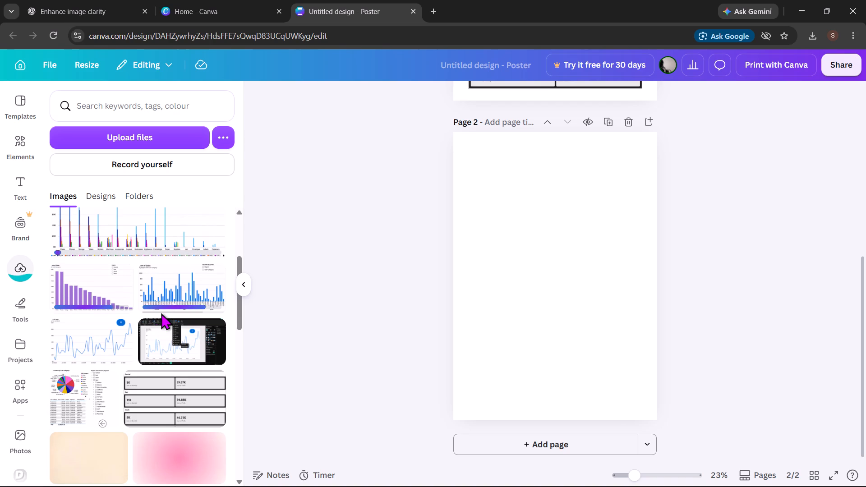
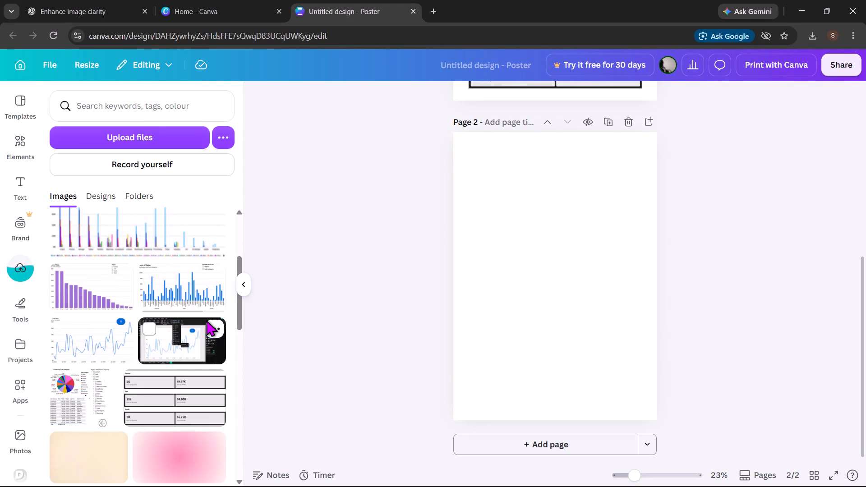
# Look through the uploaded images and the cards on page 1 to check whether screenshot 7 - 1 is among the uploads.
pyautogui.hscroll(1, 206, 320)
pyautogui.scroll(1, 206, 320)
pyautogui.scroll(1, 181, 398)
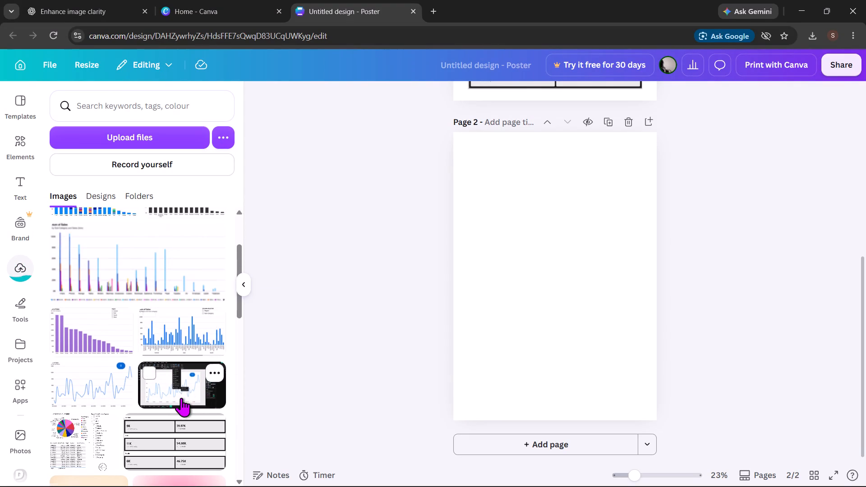
pyautogui.scroll(4, 181, 398)
pyautogui.scroll(-2, 181, 398)
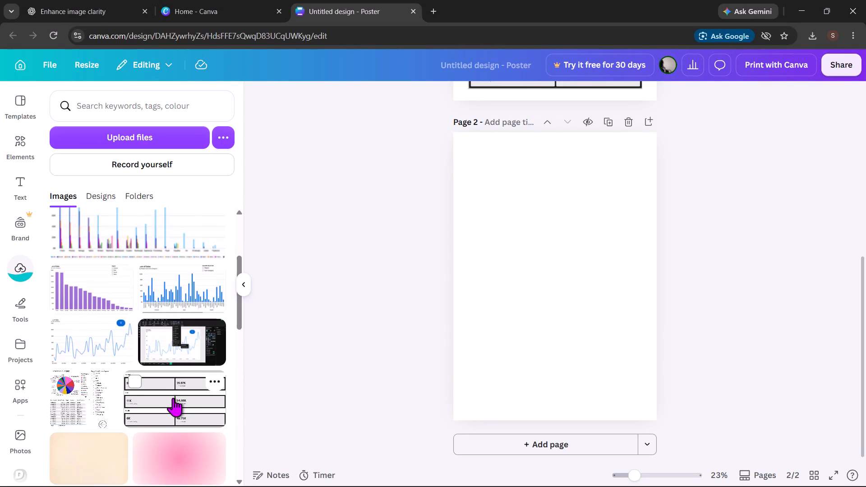
pyautogui.scroll(1, 448, 255)
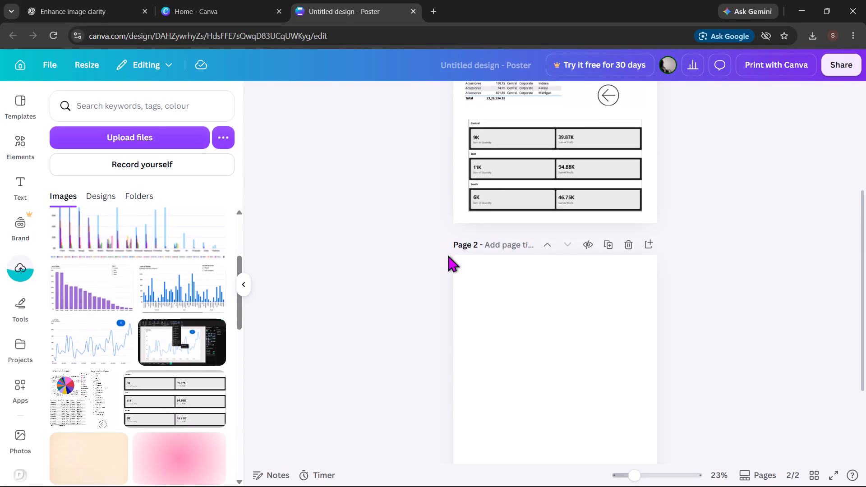
pyautogui.scroll(1, 448, 255)
pyautogui.scroll(7, 138, 374)
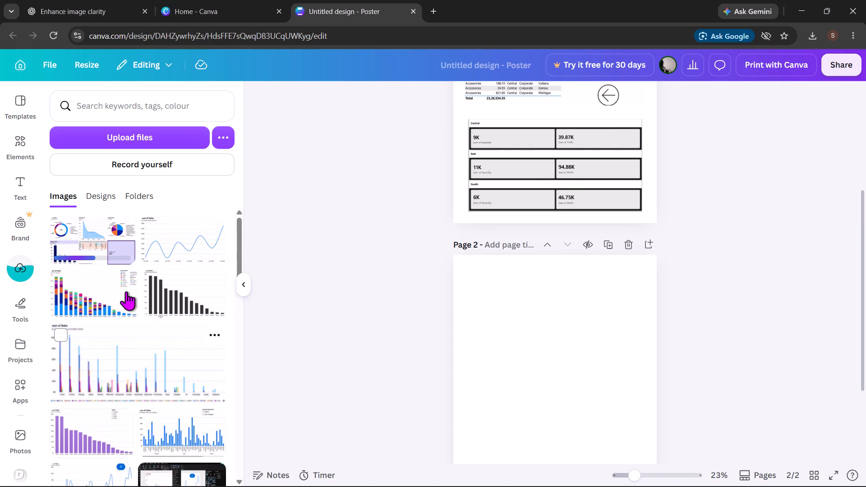
# Upload the image 7 - 1 from the Desktop to the design's uploads.
pyautogui.click(128, 129)
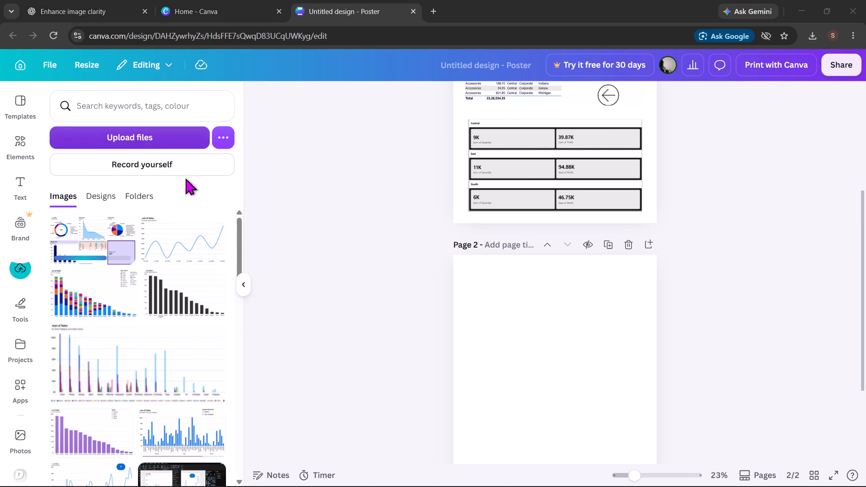
pyautogui.scroll(1, 322, 244)
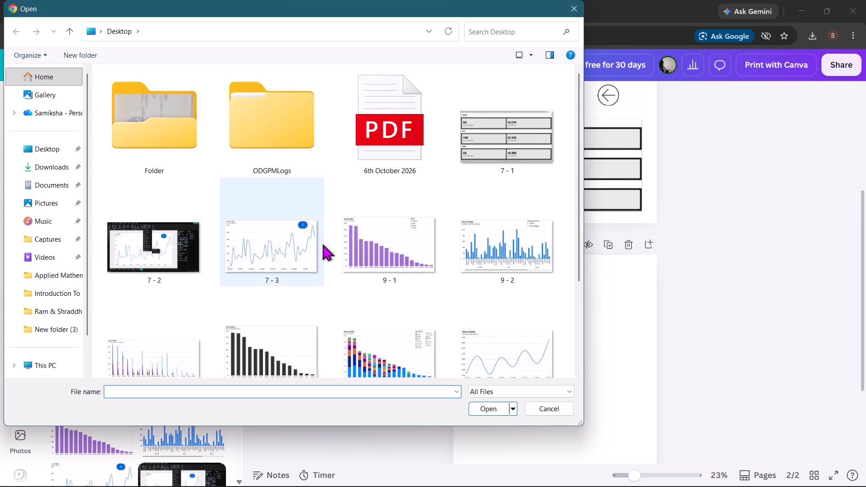
pyautogui.scroll(1, 322, 244)
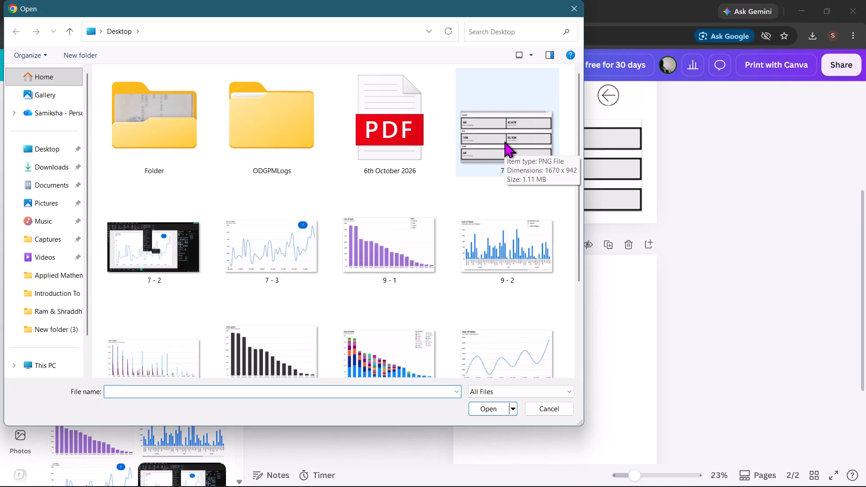
pyautogui.click(504, 141)
pyautogui.click(484, 405)
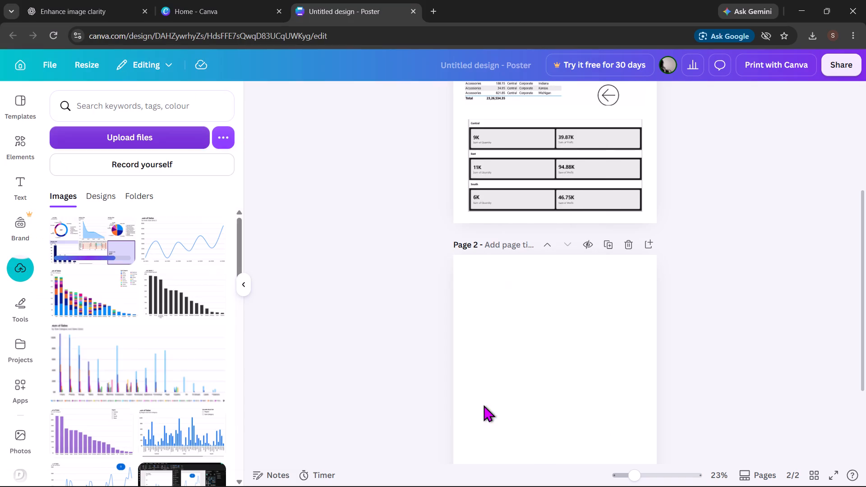
# Add the uploaded 7 - 1 card image to page 2 and move it into the page's top-left corner.
pyautogui.scroll(1, 190, 322)
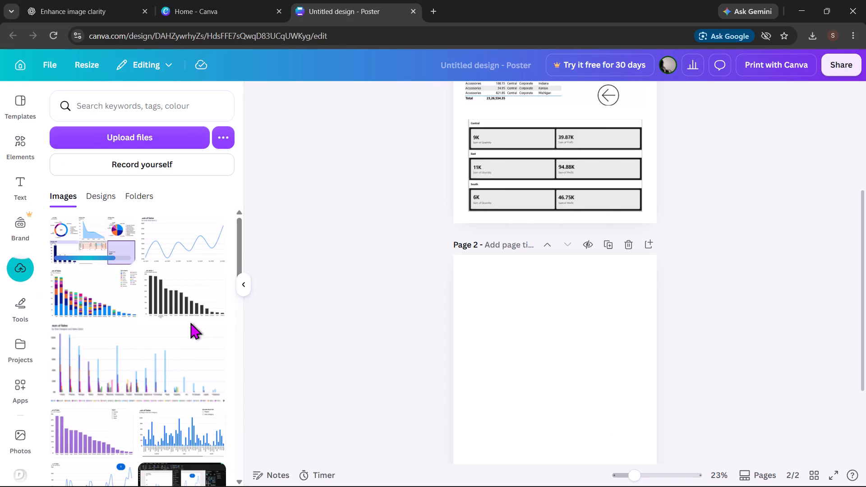
pyautogui.scroll(-3, 190, 322)
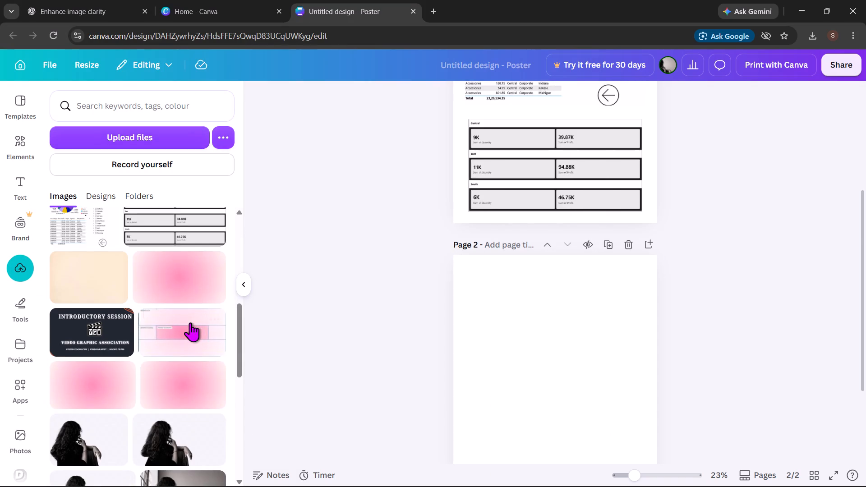
pyautogui.scroll(-1, 190, 322)
pyautogui.scroll(7, 161, 294)
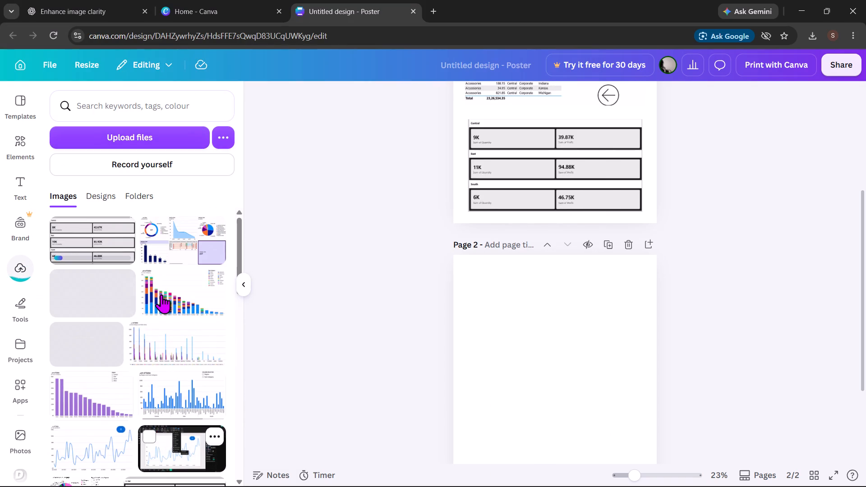
pyautogui.scroll(2, 161, 294)
pyautogui.scroll(-1, 161, 294)
pyautogui.scroll(-1, 103, 263)
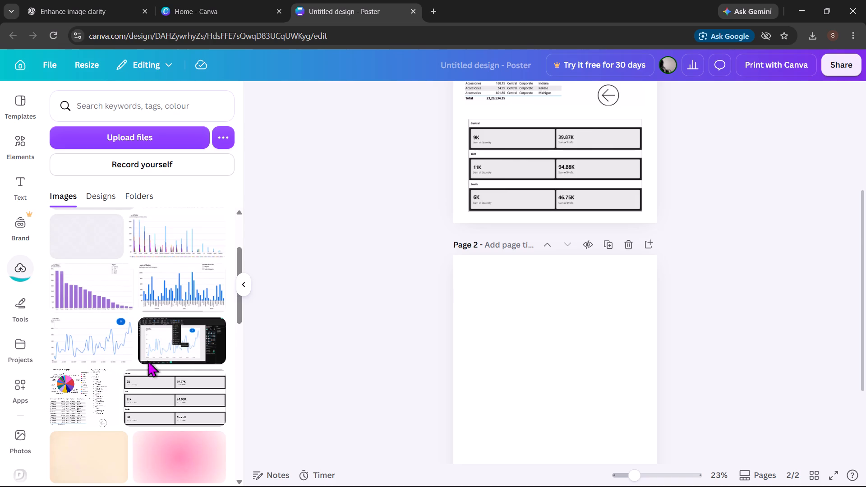
pyautogui.scroll(4, 101, 250)
pyautogui.click(81, 236)
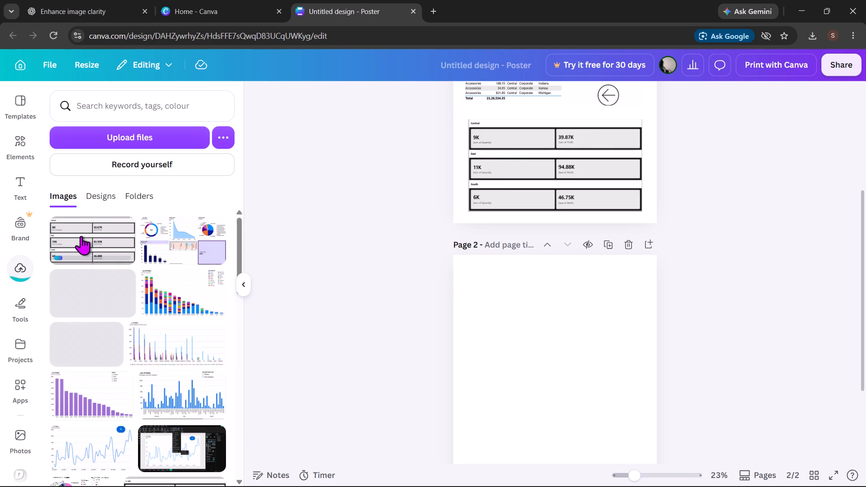
pyautogui.moveTo(584, 387); pyautogui.dragTo(547, 285)
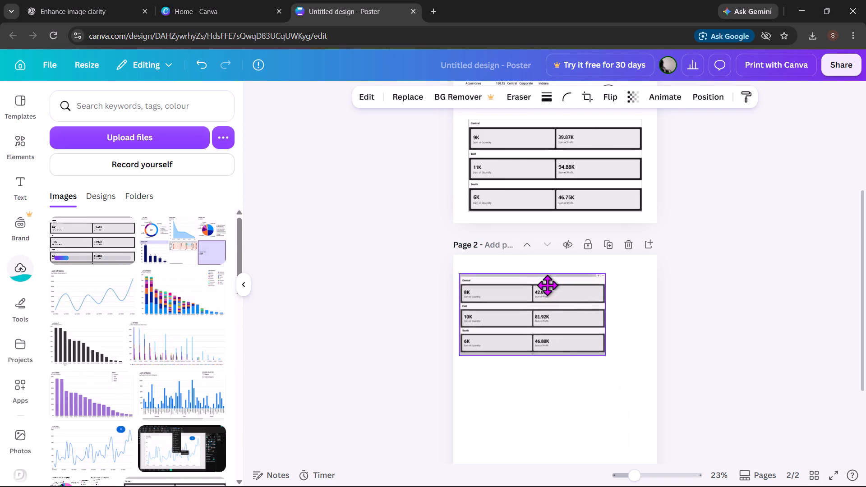
pyautogui.moveTo(547, 285); pyautogui.dragTo(557, 286)
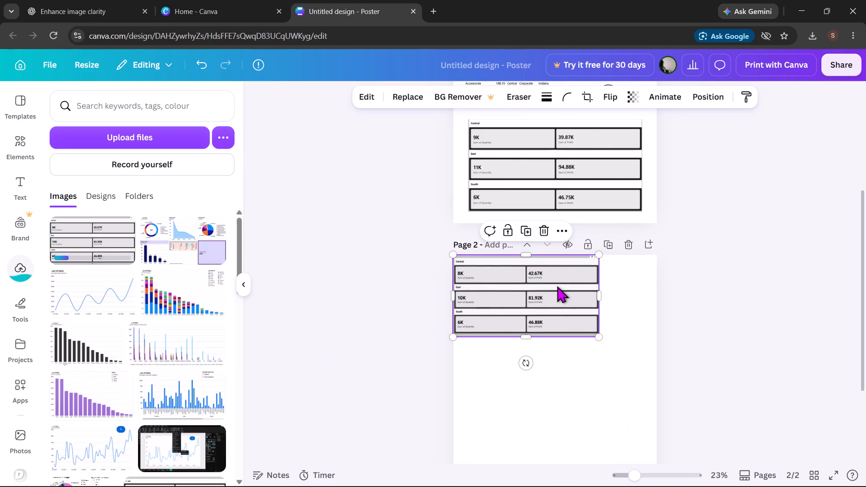
# Add the uploaded 7 - 2 screenshot with the dark Power BI window to page 2.
pyautogui.scroll(-1, 126, 305)
pyautogui.click(182, 386)
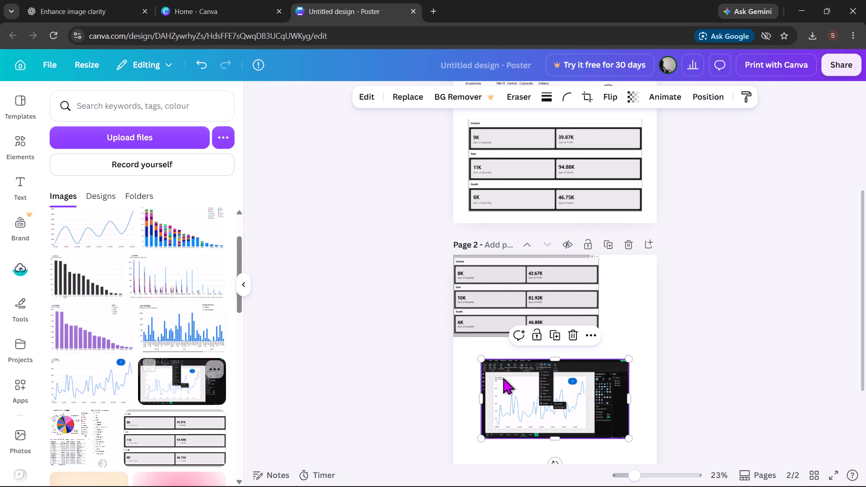
# Enlarge the 7 - 1 card image to span page 2's full width, aligned with the page's top edge.
pyautogui.click(539, 302)
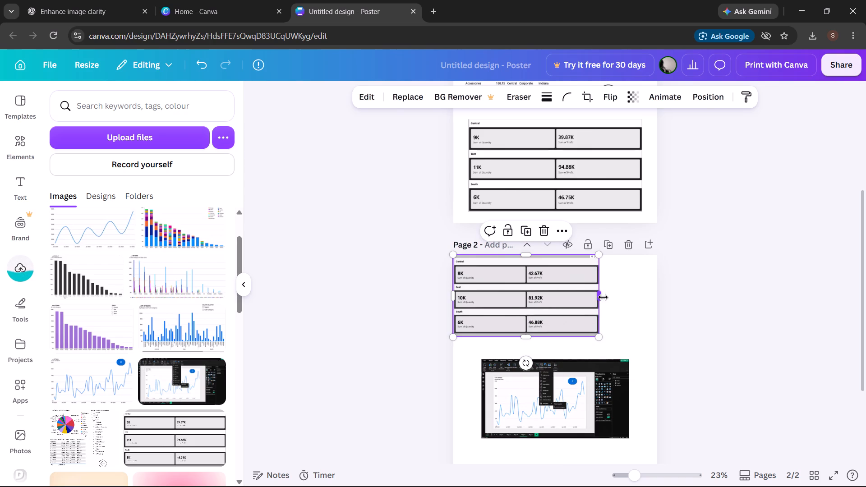
pyautogui.moveTo(603, 297); pyautogui.dragTo(650, 296)
pyautogui.moveTo(548, 336); pyautogui.dragTo(548, 354)
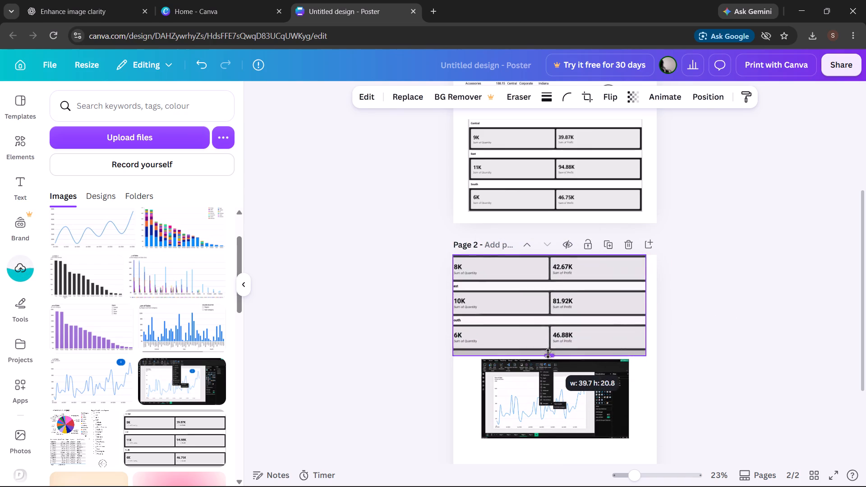
pyautogui.moveTo(548, 354); pyautogui.dragTo(550, 352)
pyautogui.click(596, 300)
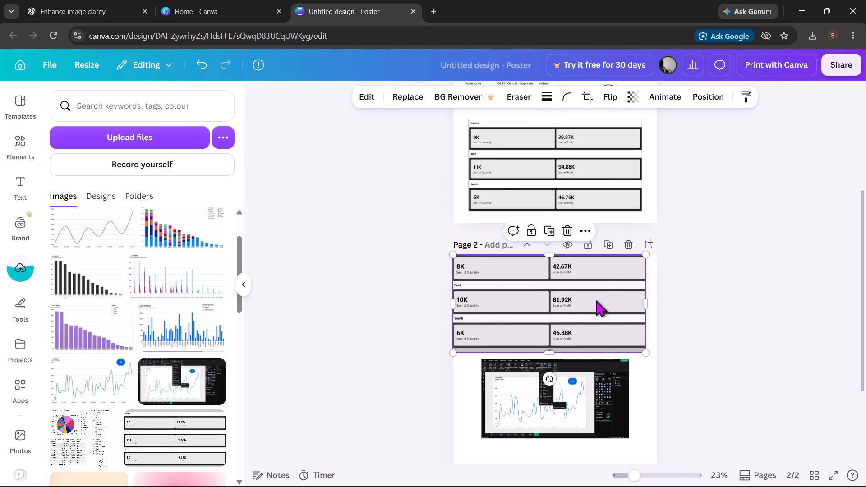
pyautogui.doubleClick(596, 300)
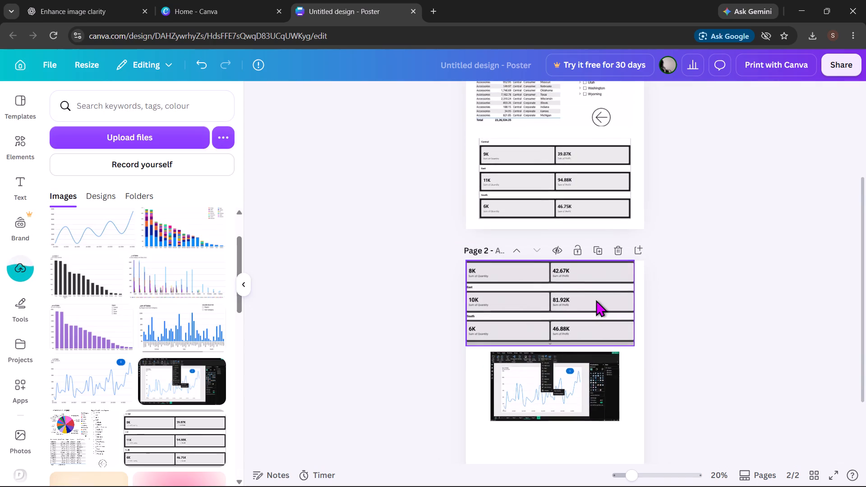
pyautogui.click(596, 300)
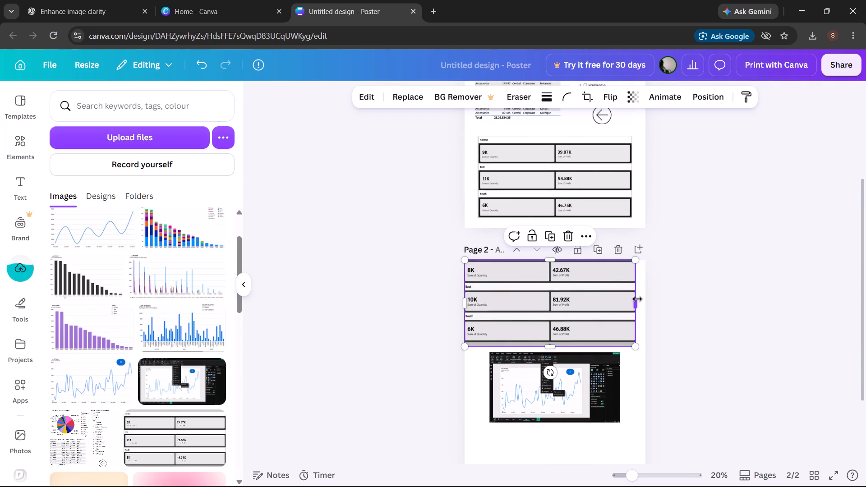
pyautogui.moveTo(637, 299); pyautogui.dragTo(649, 301)
pyautogui.moveTo(592, 296); pyautogui.dragTo(594, 311)
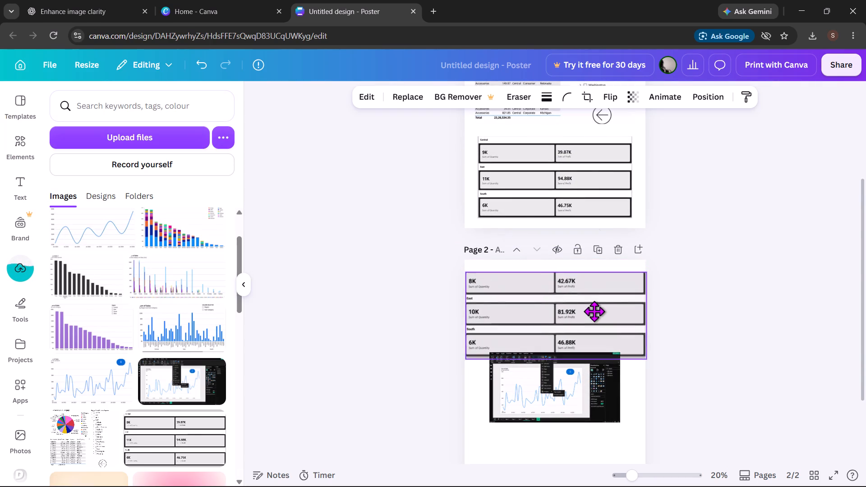
pyautogui.moveTo(594, 311); pyautogui.dragTo(592, 304)
pyautogui.moveTo(557, 266); pyautogui.dragTo(555, 261)
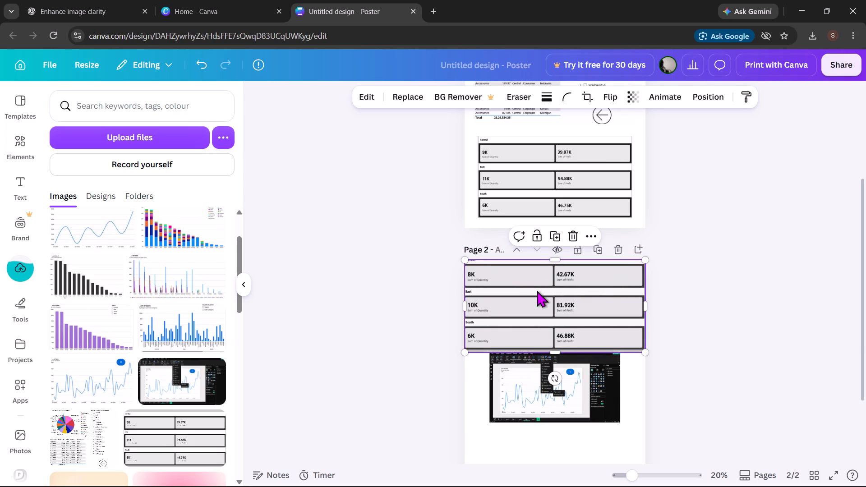
pyautogui.click(537, 290)
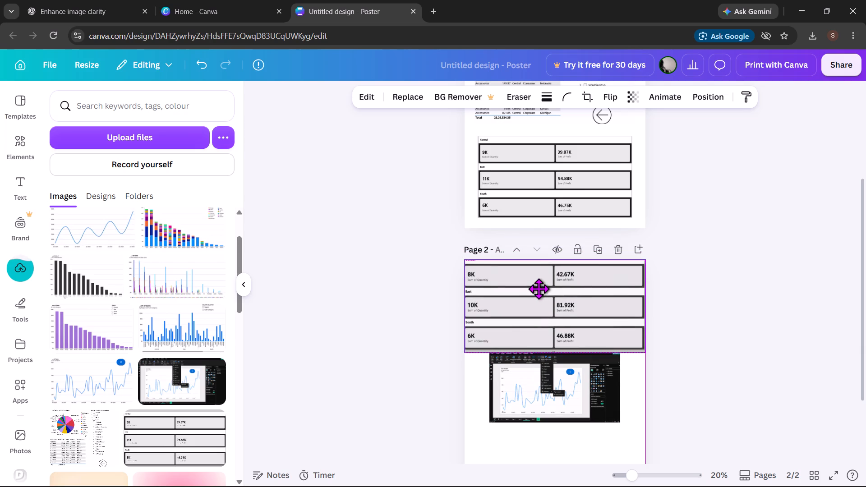
pyautogui.click(699, 336)
# Stretch the 7 - 2 screenshot to the full page width of 42 and increase its height, directly below the card image.
pyautogui.scroll(-1, 699, 336)
pyautogui.click(590, 289)
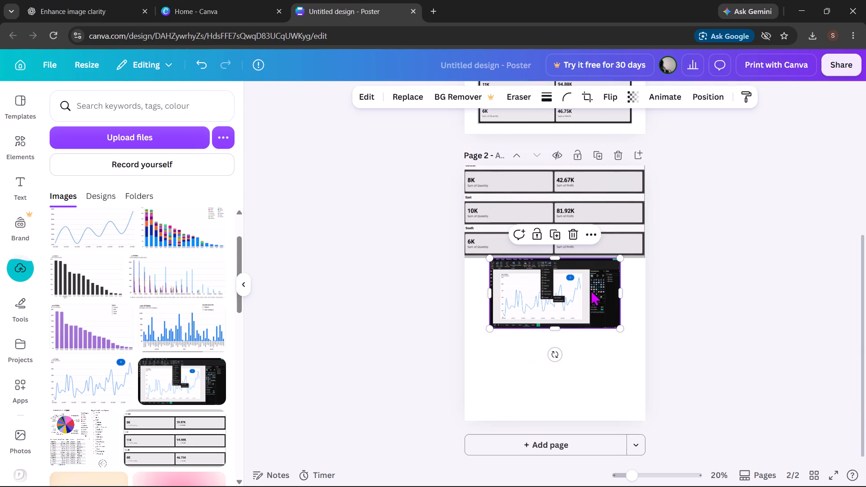
pyautogui.moveTo(491, 290); pyautogui.dragTo(468, 293)
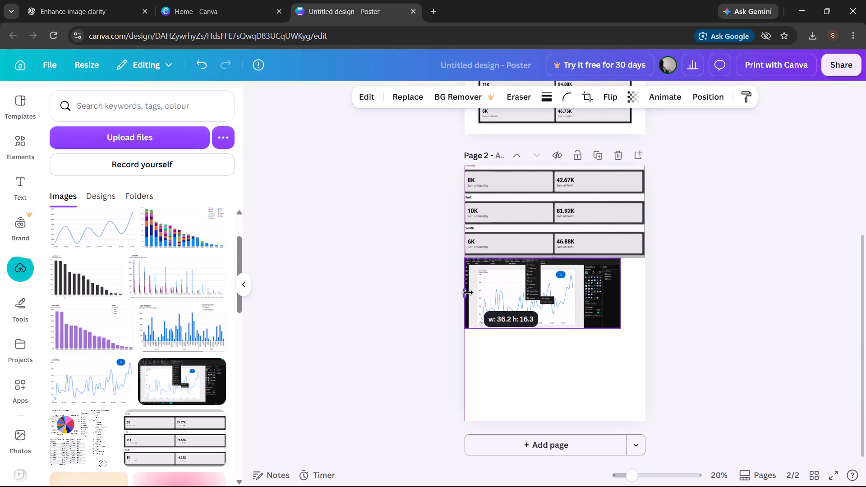
pyautogui.moveTo(468, 293); pyautogui.dragTo(467, 294)
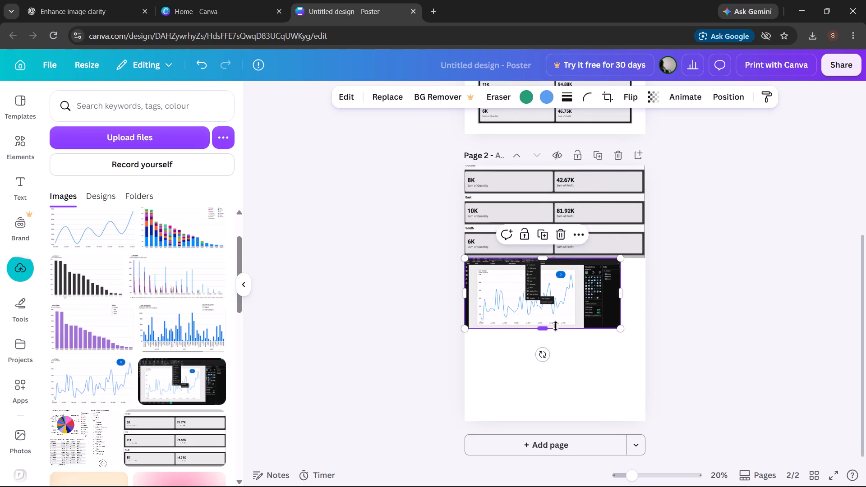
pyautogui.moveTo(621, 290); pyautogui.dragTo(648, 292)
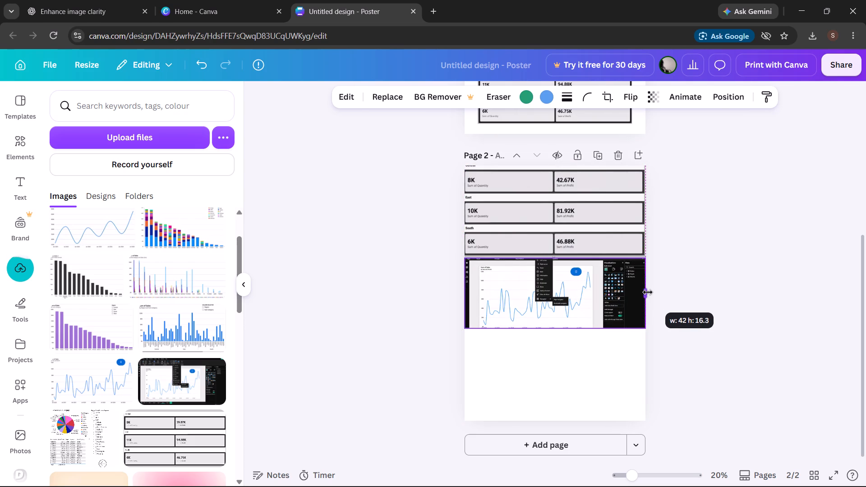
pyautogui.moveTo(648, 292); pyautogui.dragTo(647, 293)
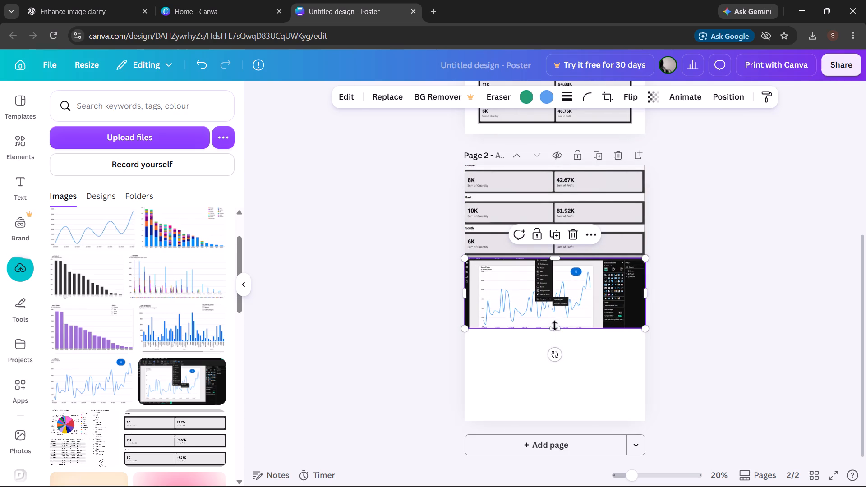
pyautogui.moveTo(555, 327); pyautogui.dragTo(557, 341)
pyautogui.moveTo(555, 296); pyautogui.dragTo(554, 308)
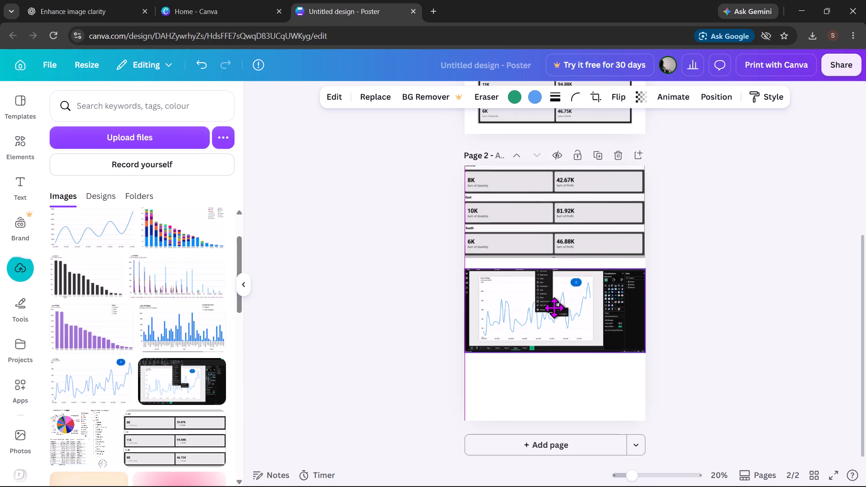
pyautogui.moveTo(554, 308); pyautogui.dragTo(554, 310)
pyautogui.moveTo(555, 275); pyautogui.dragTo(555, 270)
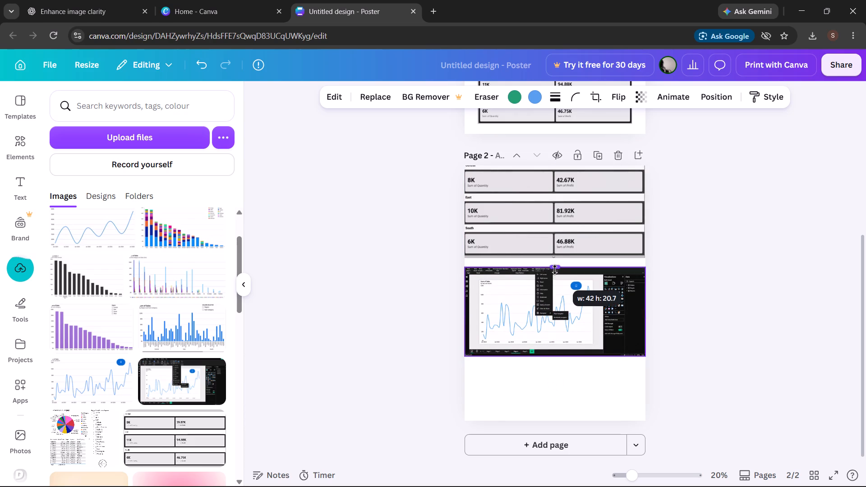
pyautogui.moveTo(555, 270); pyautogui.dragTo(553, 263)
pyautogui.click(567, 301)
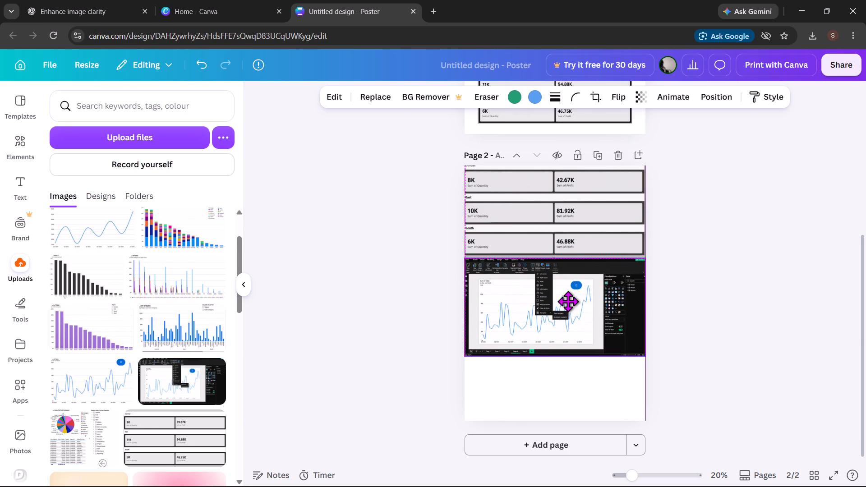
pyautogui.click(679, 328)
# Move the 7 - 2 screenshot down to page 2's bottom edge, leaving a gap below the card image.
pyautogui.moveTo(552, 308); pyautogui.dragTo(553, 320)
pyautogui.moveTo(553, 320); pyautogui.dragTo(553, 366)
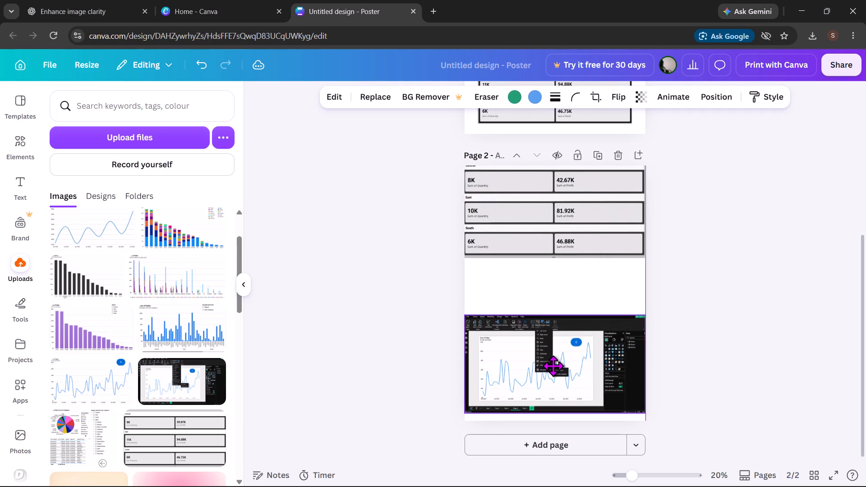
pyautogui.moveTo(553, 366); pyautogui.dragTo(553, 372)
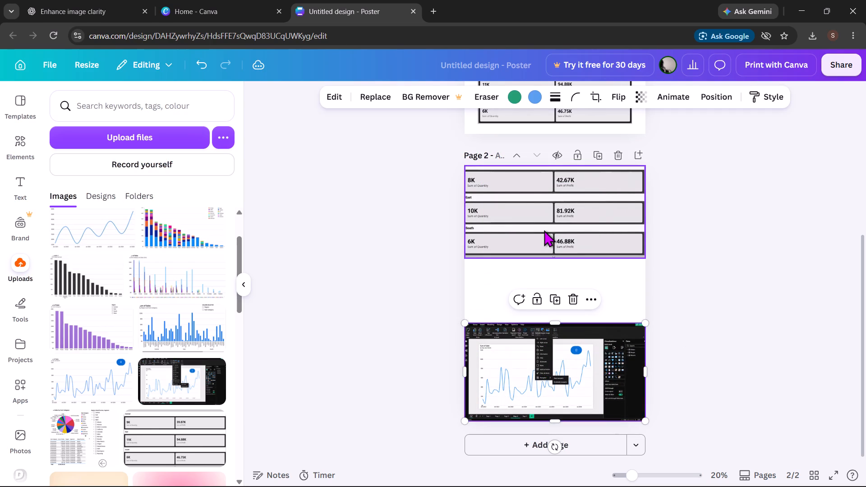
pyautogui.click(78, 0)
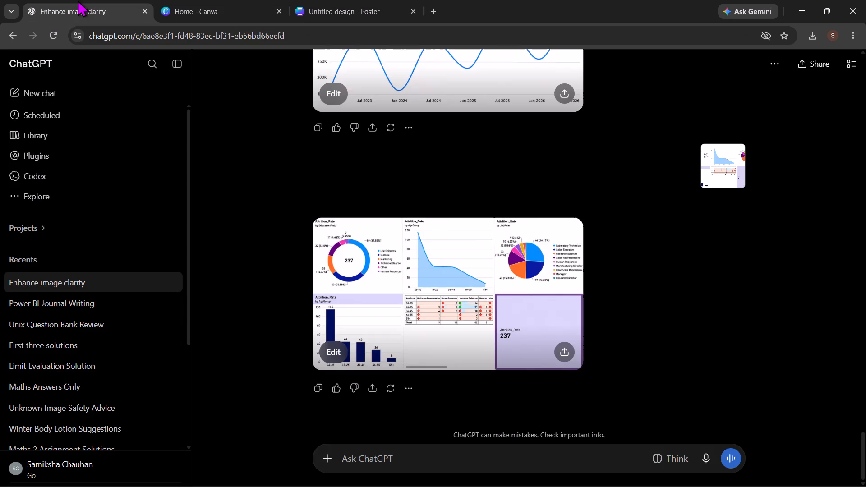
pyautogui.click(353, 0)
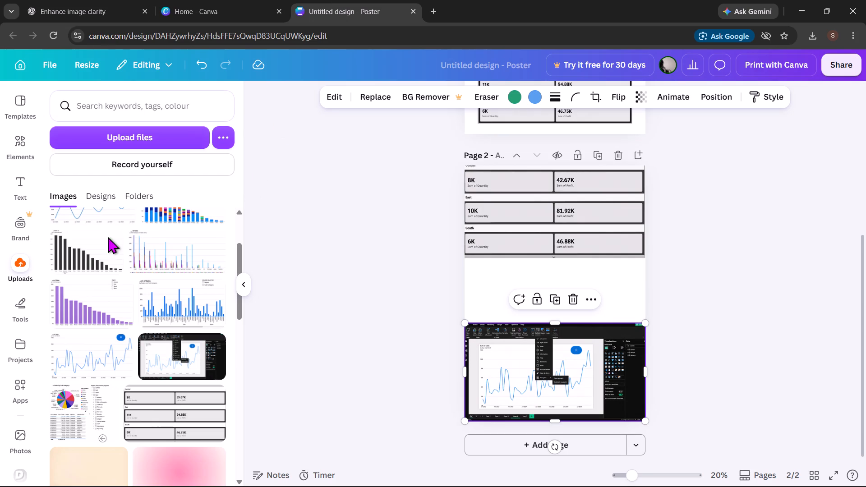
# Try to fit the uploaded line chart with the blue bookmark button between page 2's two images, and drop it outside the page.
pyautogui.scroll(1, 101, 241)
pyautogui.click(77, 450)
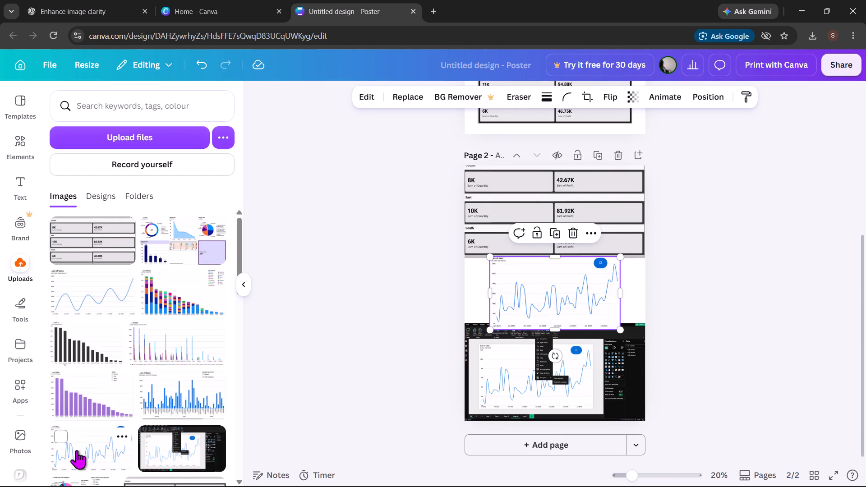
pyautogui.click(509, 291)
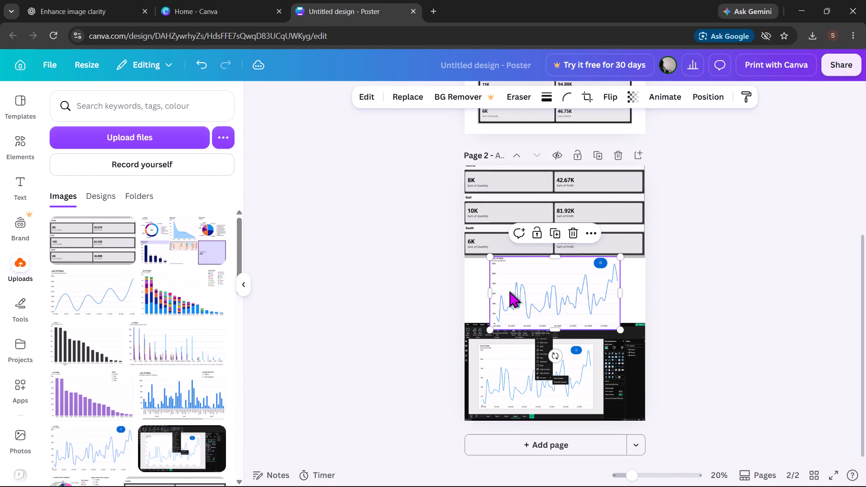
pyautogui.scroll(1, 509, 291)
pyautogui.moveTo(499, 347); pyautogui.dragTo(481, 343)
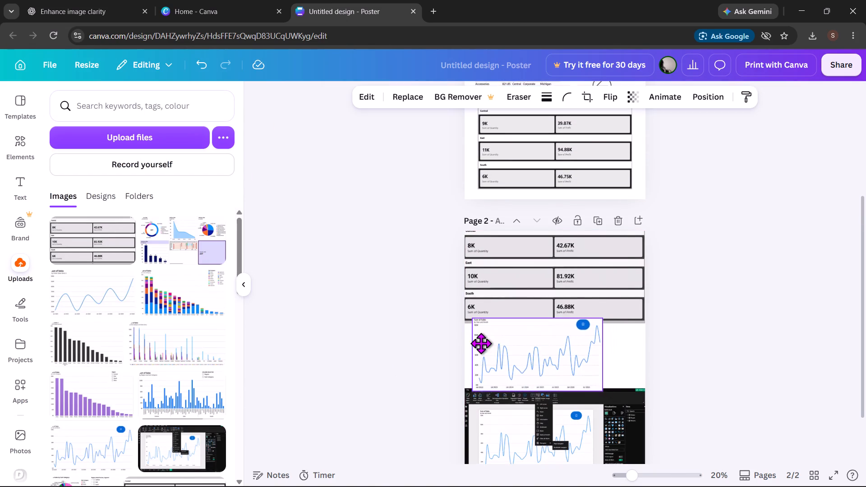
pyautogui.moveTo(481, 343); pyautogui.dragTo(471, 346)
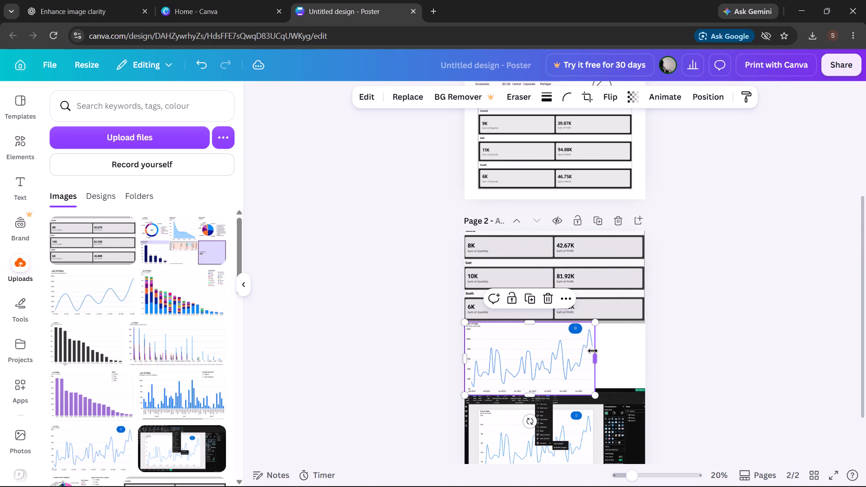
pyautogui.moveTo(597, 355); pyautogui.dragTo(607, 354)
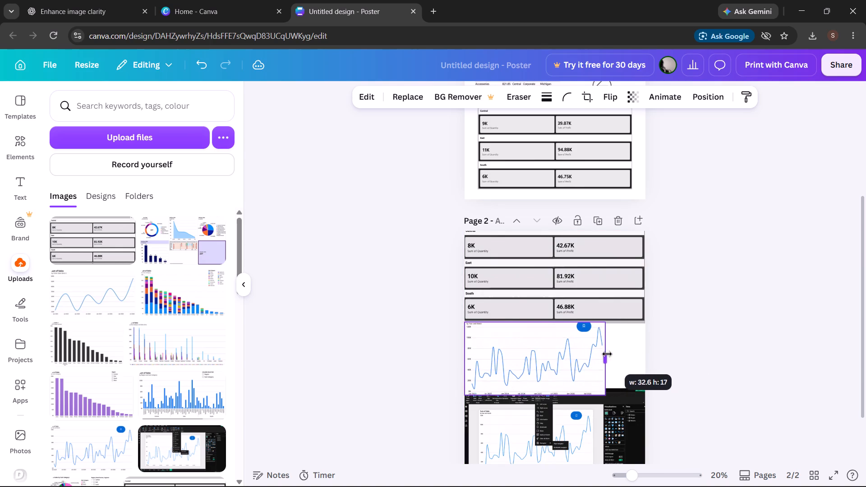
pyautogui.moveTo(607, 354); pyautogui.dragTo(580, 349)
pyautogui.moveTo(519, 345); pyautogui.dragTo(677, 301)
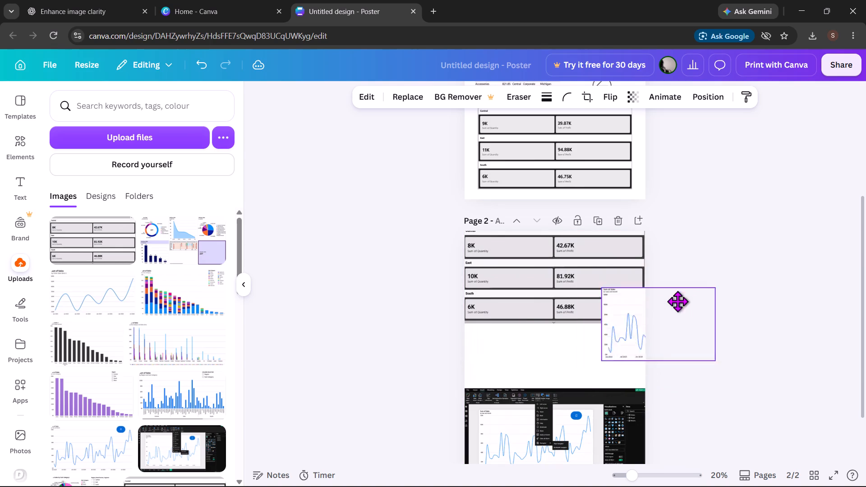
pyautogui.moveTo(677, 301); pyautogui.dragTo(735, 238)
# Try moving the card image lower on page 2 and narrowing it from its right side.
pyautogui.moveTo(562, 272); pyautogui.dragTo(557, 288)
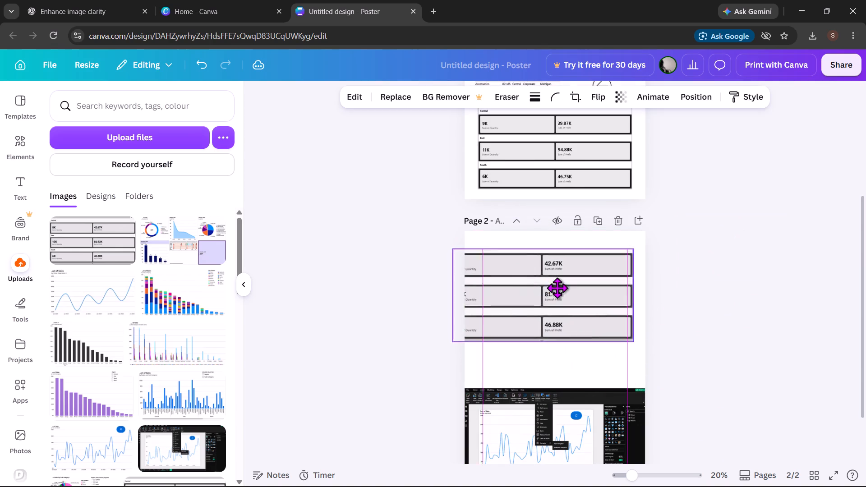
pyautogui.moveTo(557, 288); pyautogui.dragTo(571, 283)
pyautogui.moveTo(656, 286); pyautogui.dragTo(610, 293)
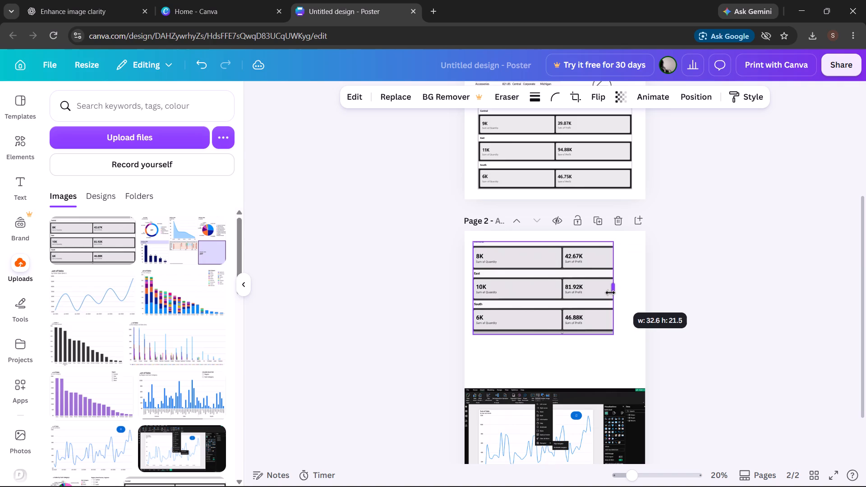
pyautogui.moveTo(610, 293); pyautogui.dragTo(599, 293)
# Recrop page 2's card image with the Freeform aspect ratio, extending the crop frame to cover the whole picture.
pyautogui.doubleClick(538, 277)
pyautogui.doubleClick(538, 277)
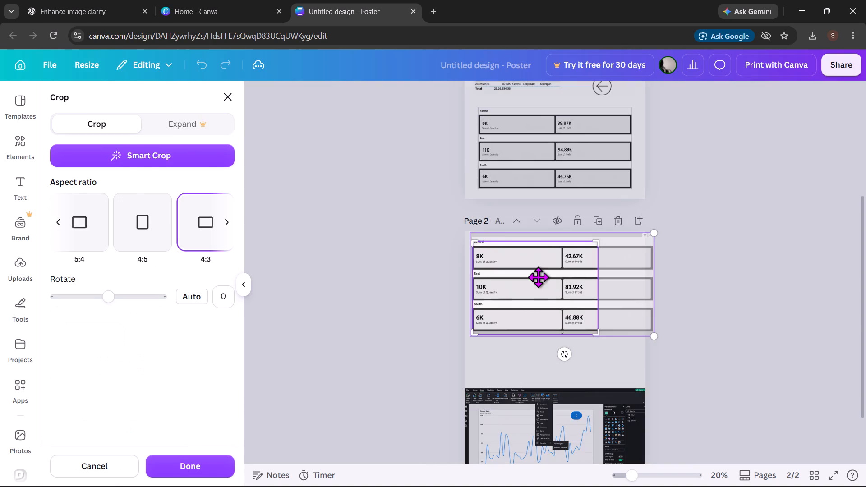
pyautogui.doubleClick(552, 278)
pyautogui.hscroll(6, 144, 211)
pyautogui.click(87, 211)
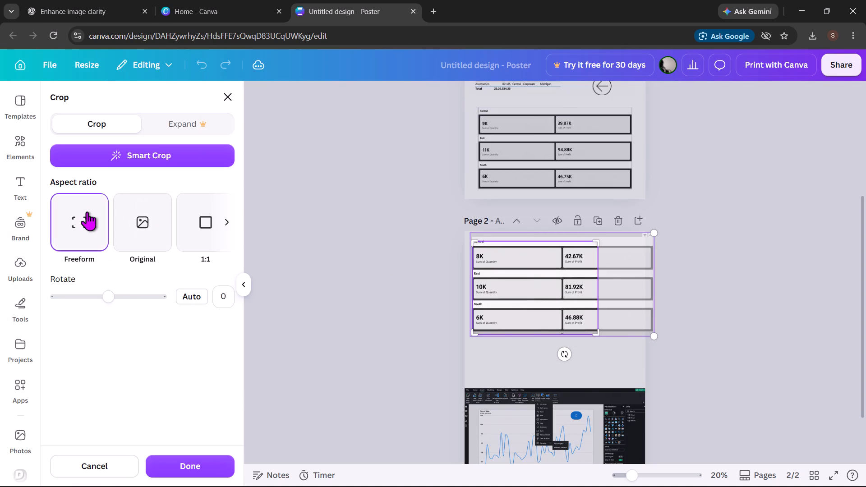
pyautogui.moveTo(598, 246); pyautogui.dragTo(631, 237)
pyautogui.moveTo(631, 237); pyautogui.dragTo(666, 234)
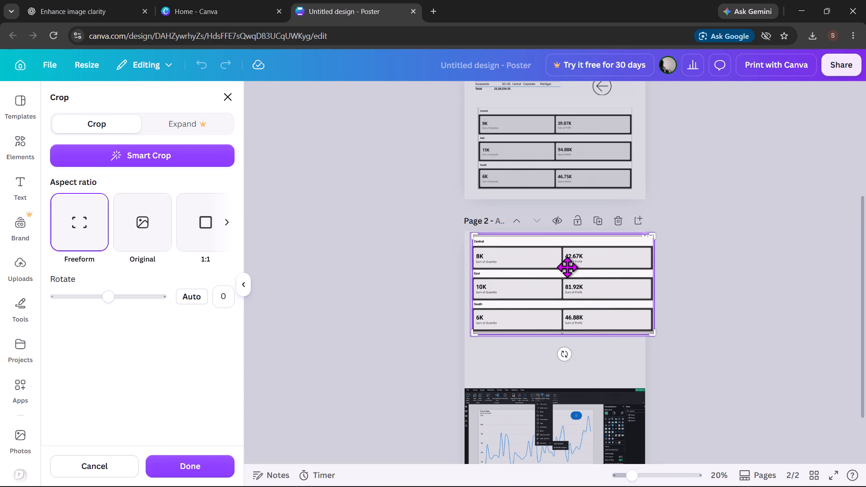
pyautogui.click(728, 304)
# Align the recropped card image with page 2's top and side edges, and place the dark Power BI screenshot directly beneath it.
pyautogui.moveTo(538, 280); pyautogui.dragTo(521, 277)
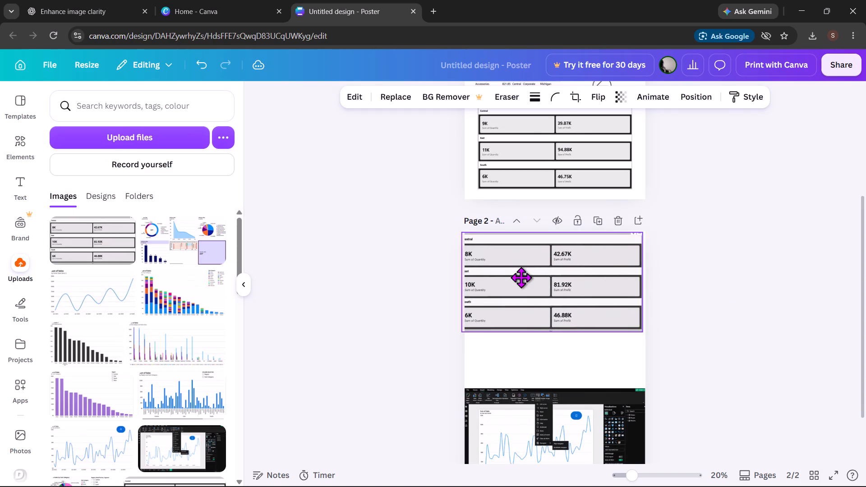
pyautogui.moveTo(521, 277); pyautogui.dragTo(531, 276)
pyautogui.moveTo(571, 408); pyautogui.dragTo(568, 359)
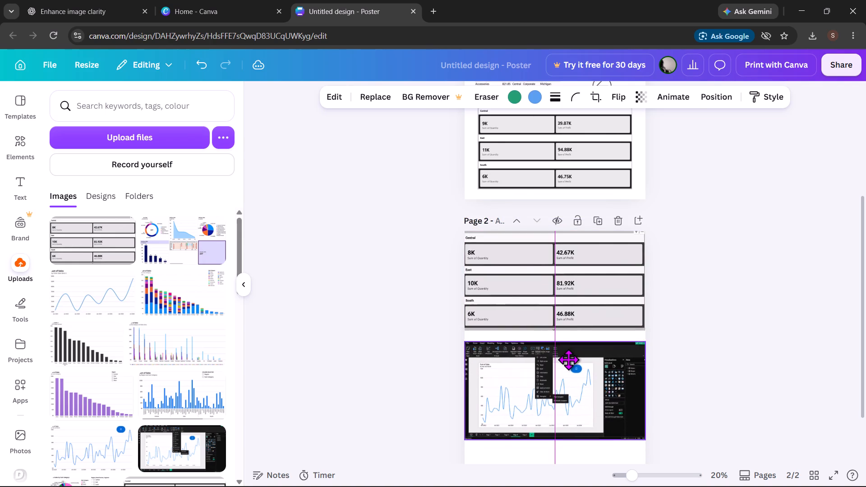
pyautogui.moveTo(568, 359); pyautogui.dragTo(569, 349)
pyautogui.click(757, 250)
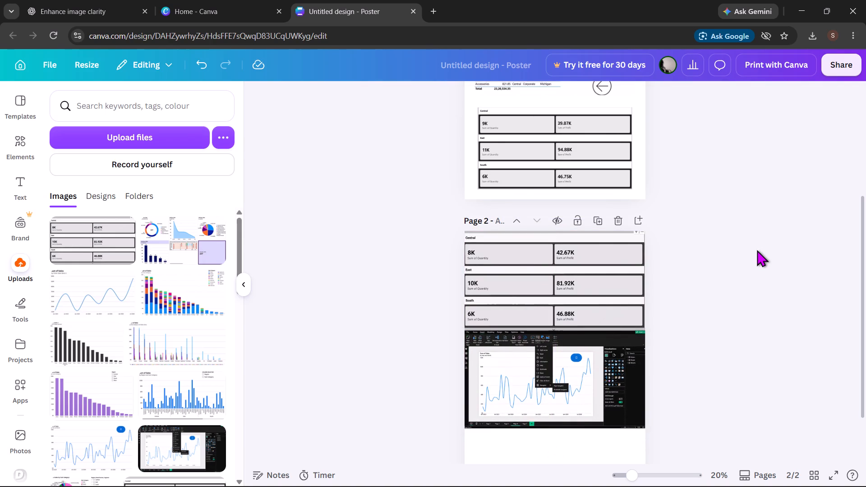
# Trim the thin strip above the Central heading from the card image and move the image up to page 2's top edge.
pyautogui.scroll(-2, 536, 263)
pyautogui.scroll(-1, 590, 370)
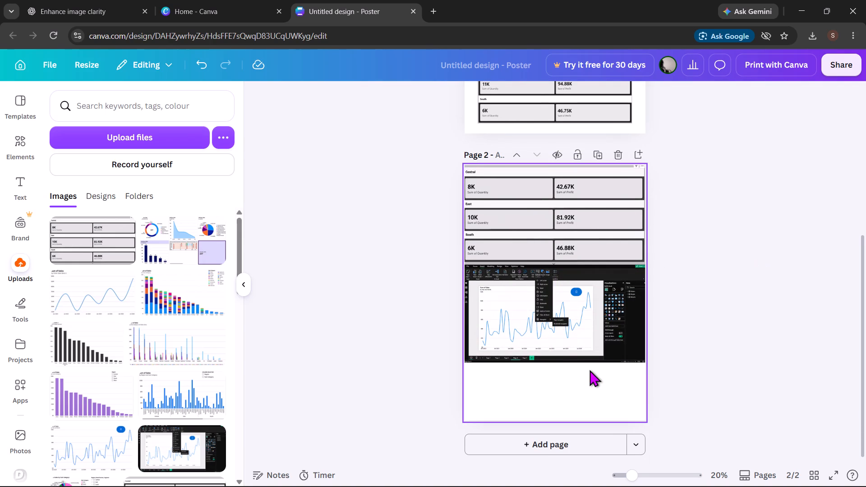
pyautogui.scroll(-1, 590, 370)
pyautogui.click(607, 214)
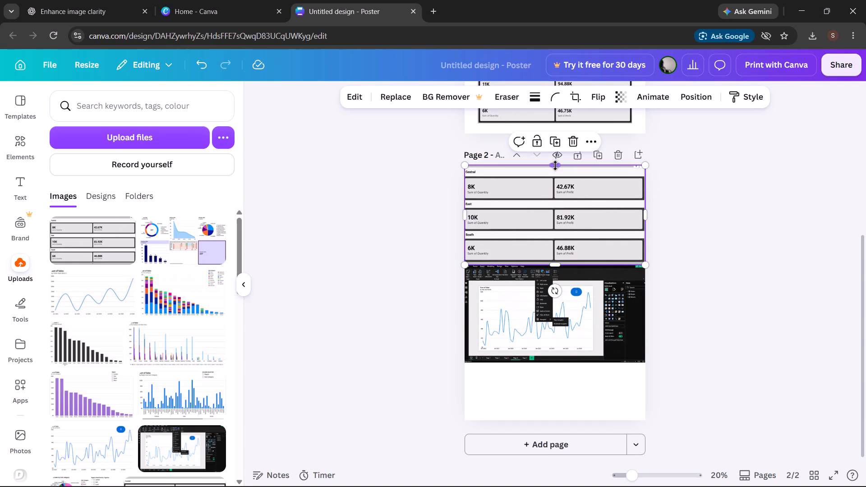
pyautogui.click(555, 165)
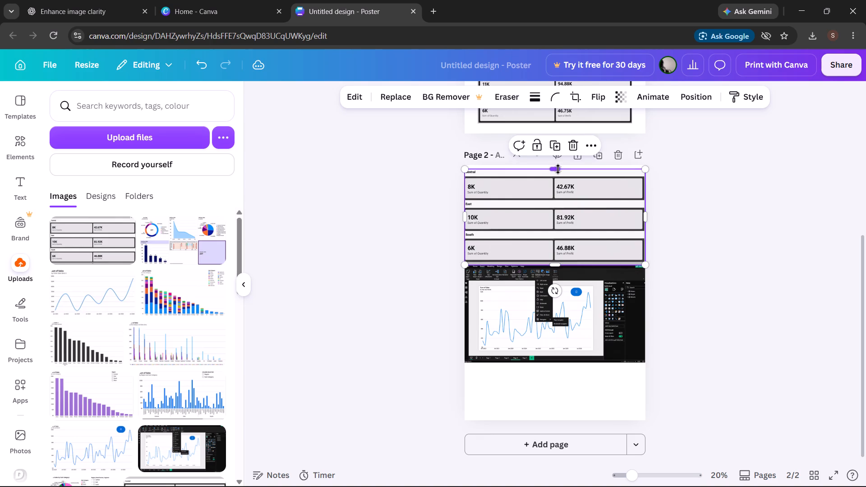
pyautogui.click(745, 272)
pyautogui.click(609, 219)
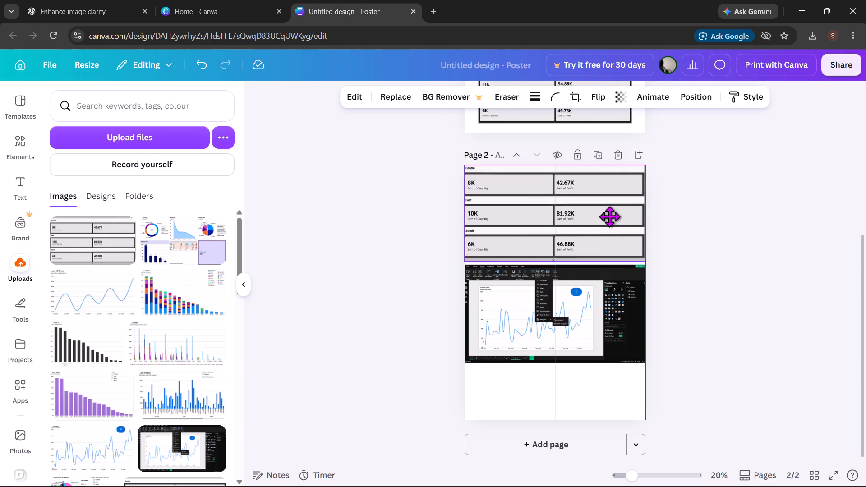
# Move the dark Power BI screenshot up to close the gap below the trimmed card image on page 2.
pyautogui.moveTo(590, 325); pyautogui.dragTo(590, 319)
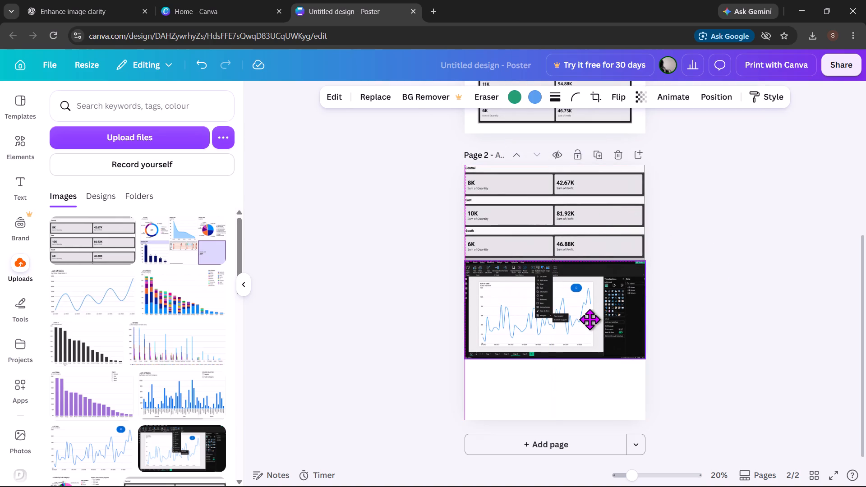
pyautogui.moveTo(590, 319); pyautogui.dragTo(590, 320)
pyautogui.click(731, 320)
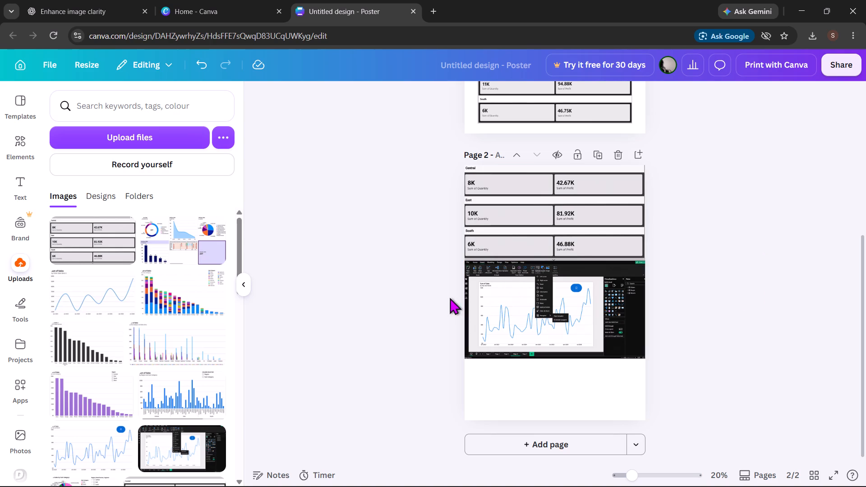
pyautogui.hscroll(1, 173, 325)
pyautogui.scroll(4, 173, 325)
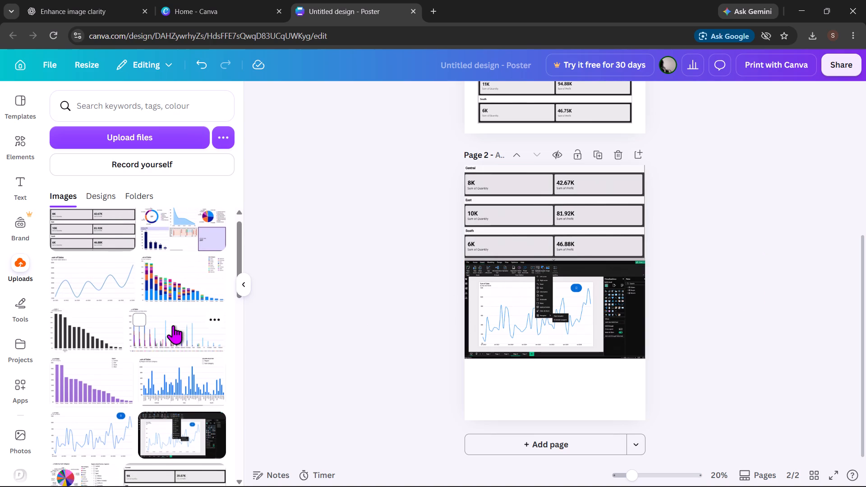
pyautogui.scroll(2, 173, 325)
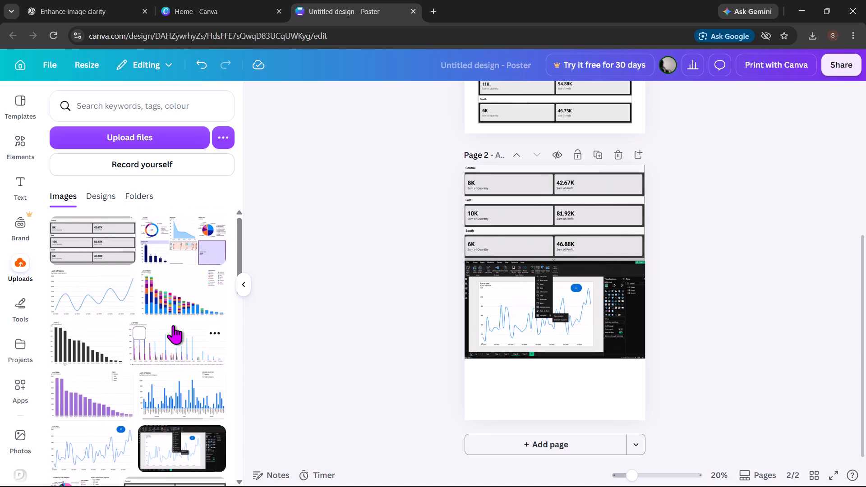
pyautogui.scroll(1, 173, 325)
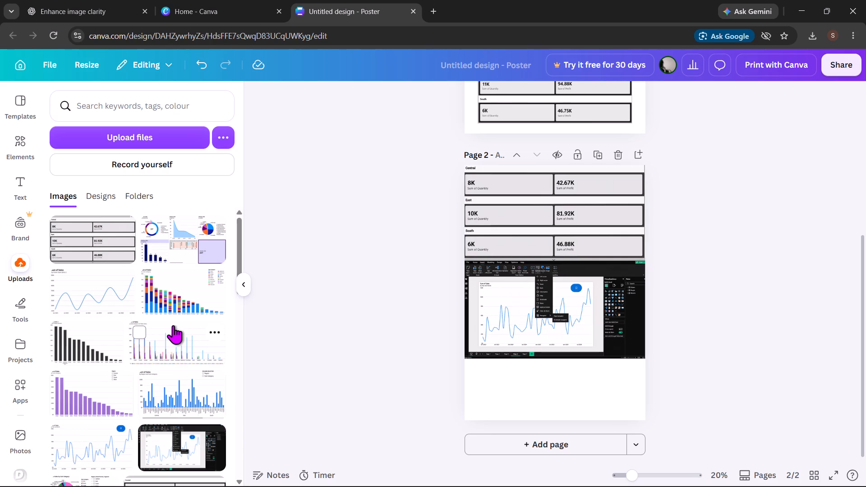
# Add page 3 and insert the uploaded blue Sum of Sales line chart with the bookmark button on it.
pyautogui.scroll(-2, 552, 319)
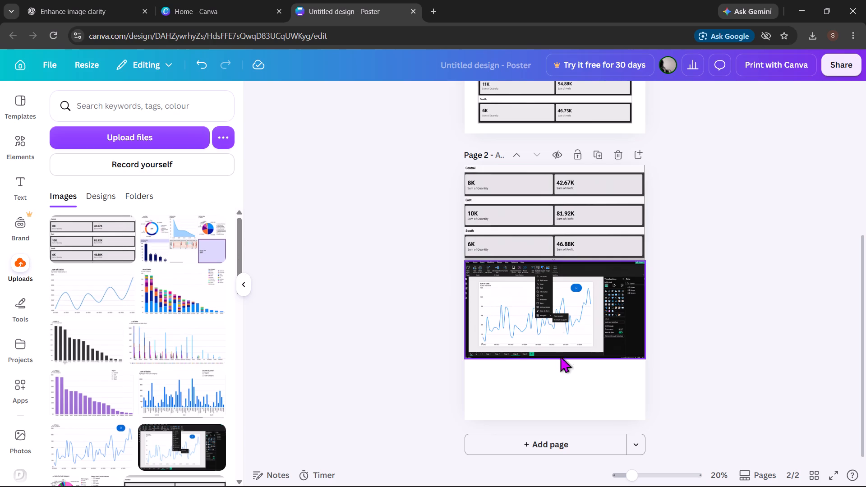
pyautogui.click(572, 435)
pyautogui.scroll(-1, 612, 302)
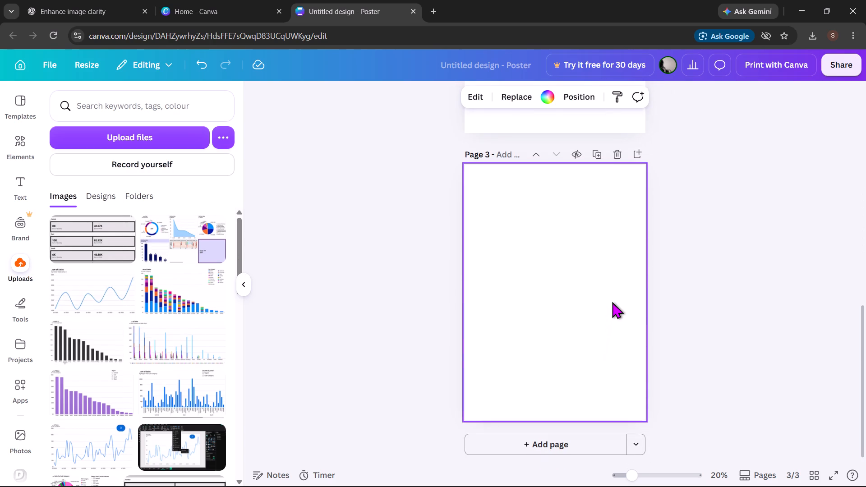
pyautogui.scroll(-1, 612, 302)
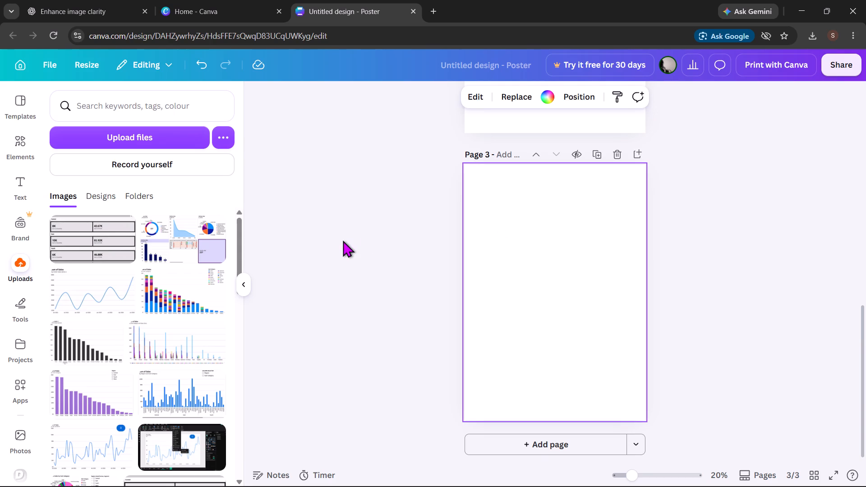
pyautogui.scroll(-2, 175, 291)
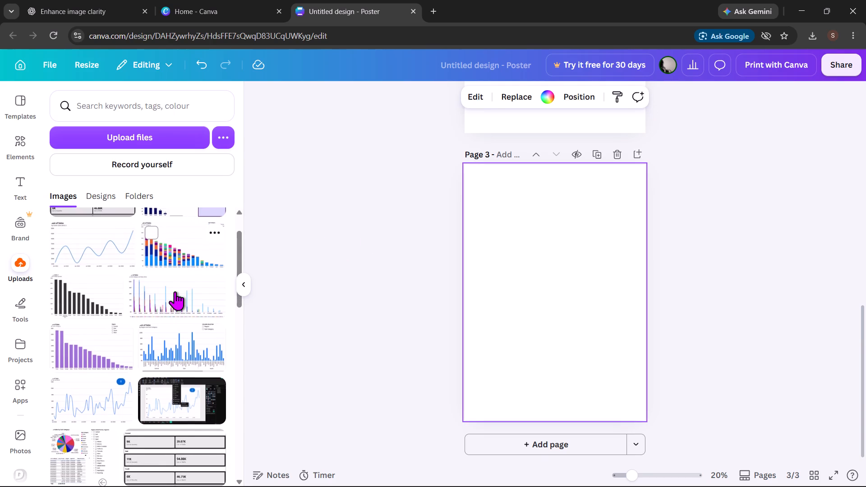
pyautogui.scroll(1, 175, 291)
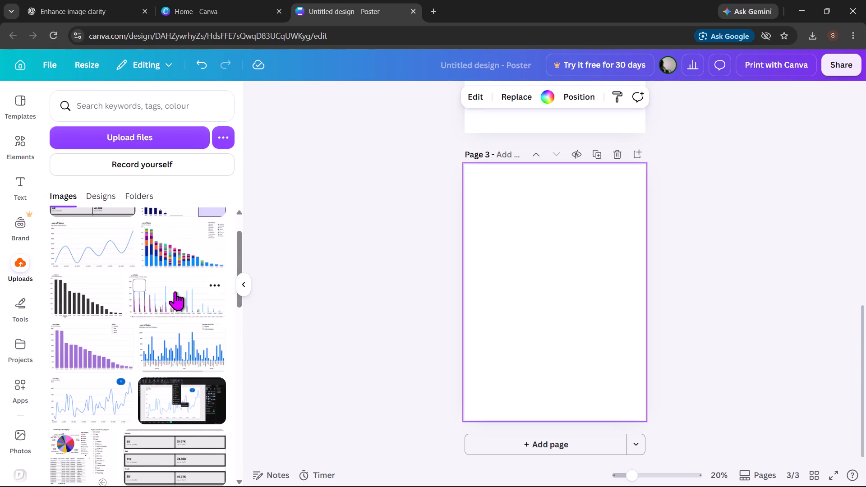
pyautogui.scroll(2, 175, 291)
pyautogui.click(93, 432)
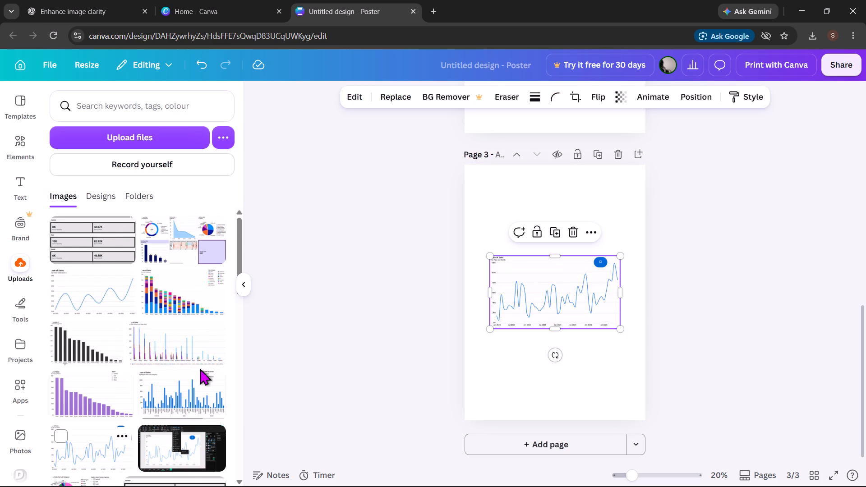
# Align the line chart with page 3's top-left corner and enlarge it to the full page width, about 42 by 23.5.
pyautogui.moveTo(562, 283); pyautogui.dragTo(536, 195)
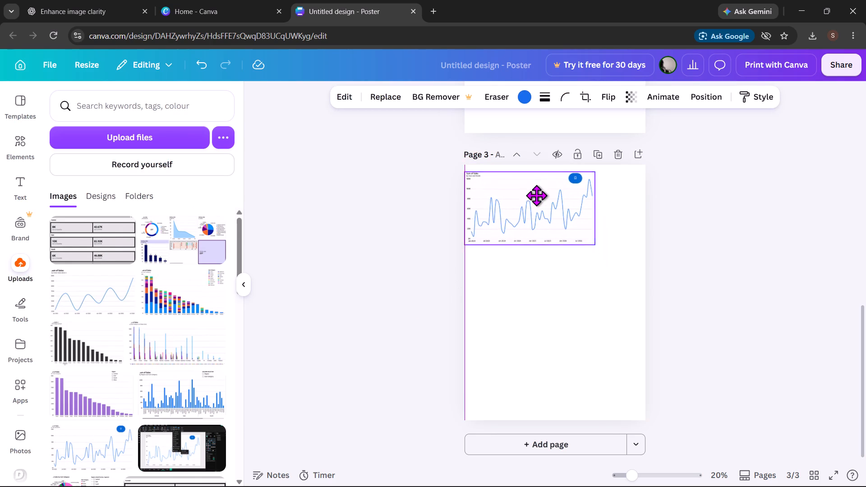
pyautogui.moveTo(536, 195); pyautogui.dragTo(538, 188)
pyautogui.moveTo(595, 236); pyautogui.dragTo(654, 239)
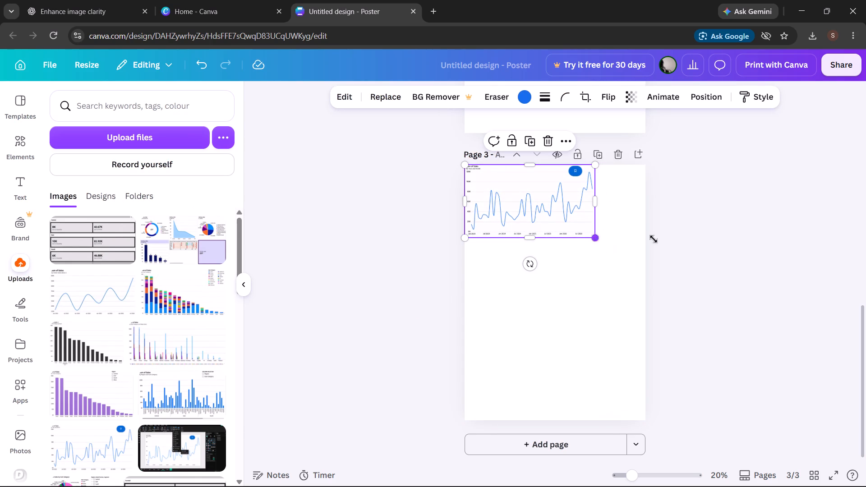
pyautogui.moveTo(654, 239); pyautogui.dragTo(649, 257)
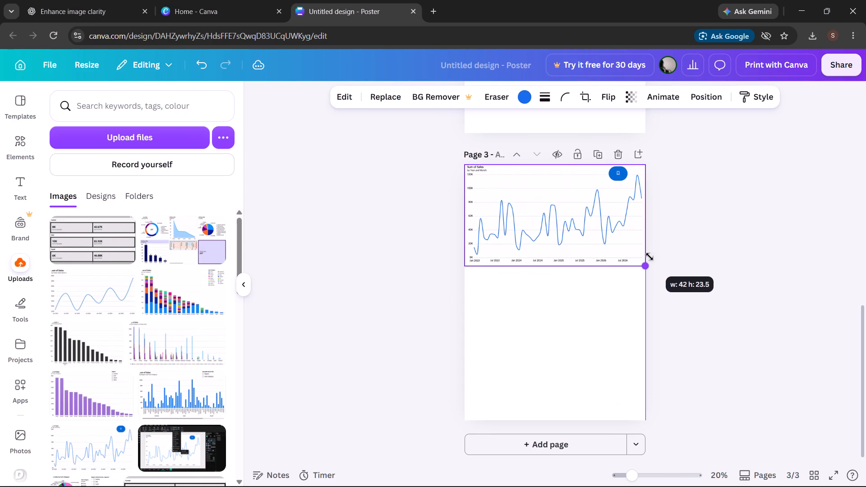
pyautogui.moveTo(649, 257); pyautogui.dragTo(651, 257)
pyautogui.click(686, 306)
# Add two more blank pages, page 4 and page 5, after the line chart page.
pyautogui.scroll(-1, 503, 345)
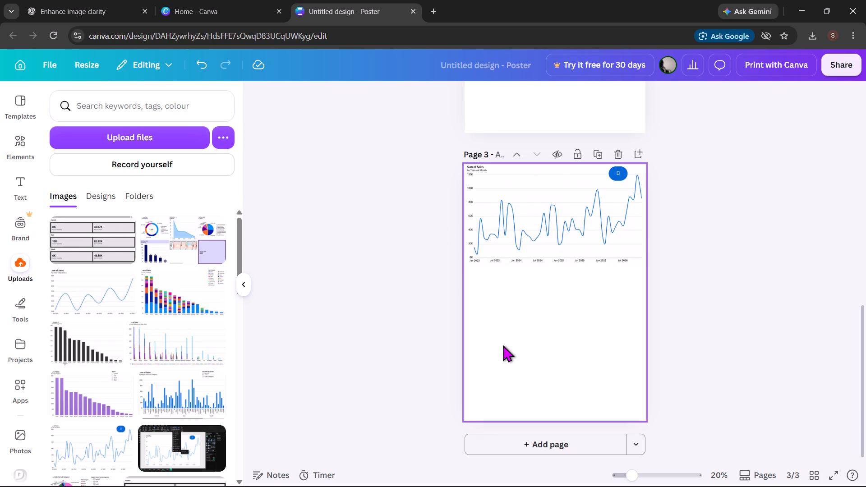
pyautogui.scroll(-1, 503, 345)
pyautogui.click(557, 440)
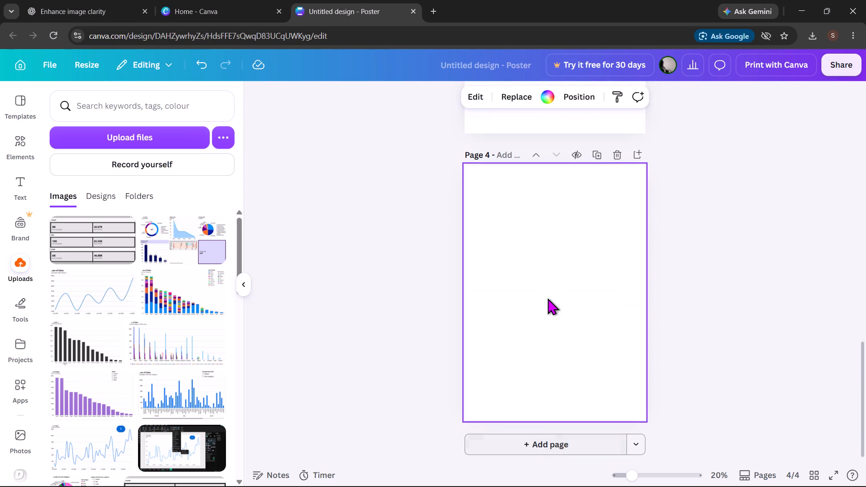
pyautogui.scroll(-1, 548, 294)
pyautogui.click(552, 444)
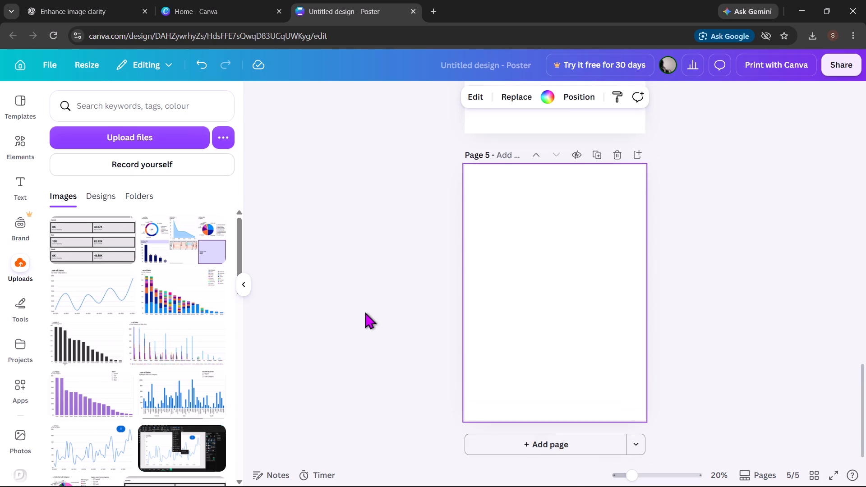
# Insert the uploaded purple Sum of Sales by Sub-Category column chart on page 5 and move it near the top.
pyautogui.scroll(-1, 182, 306)
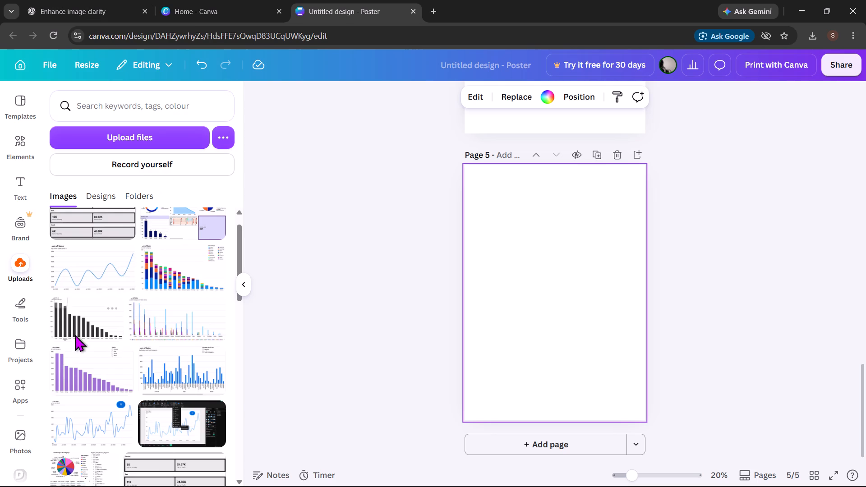
pyautogui.click(81, 362)
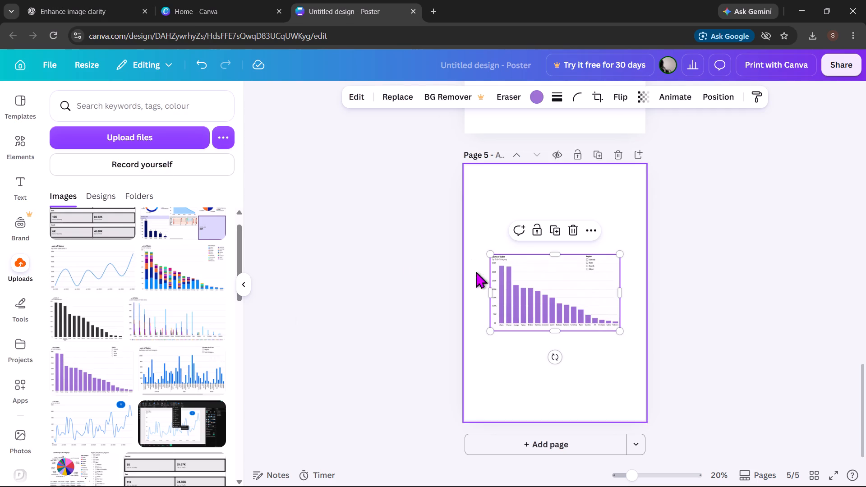
pyautogui.moveTo(610, 269); pyautogui.dragTo(608, 195)
# Insert the blue Region and Sub-Category column chart on page 5, align it with the page's bottom edge and enlarge it to full width.
pyautogui.click(175, 345)
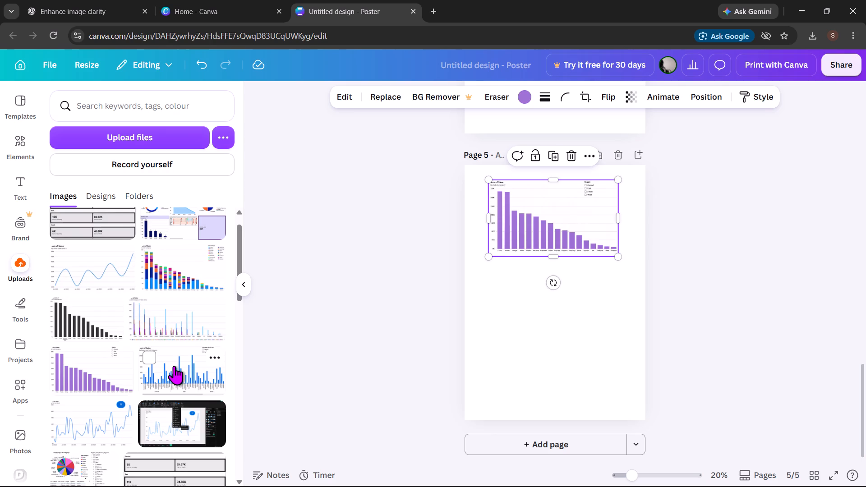
pyautogui.click(174, 366)
pyautogui.moveTo(579, 301); pyautogui.dragTo(576, 367)
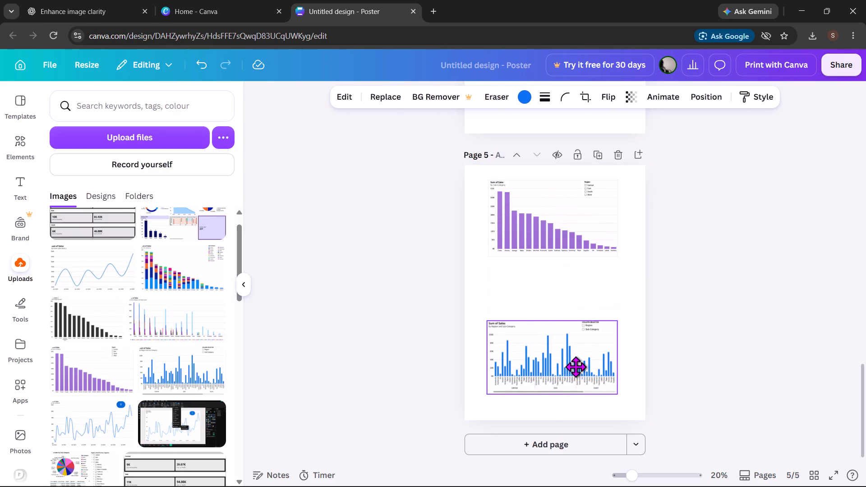
pyautogui.moveTo(576, 367); pyautogui.dragTo(552, 390)
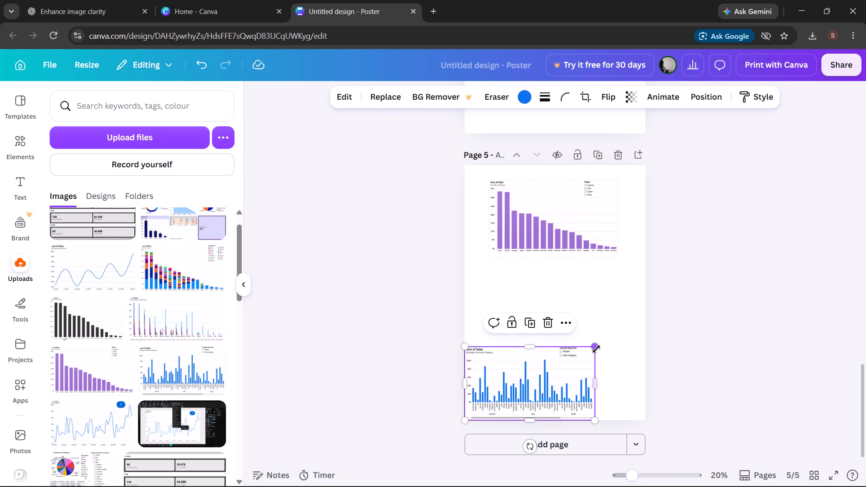
pyautogui.moveTo(596, 349); pyautogui.dragTo(648, 322)
# Enlarge the purple column chart to page 5's full width and align it with the page's top and side edges.
pyautogui.click(566, 213)
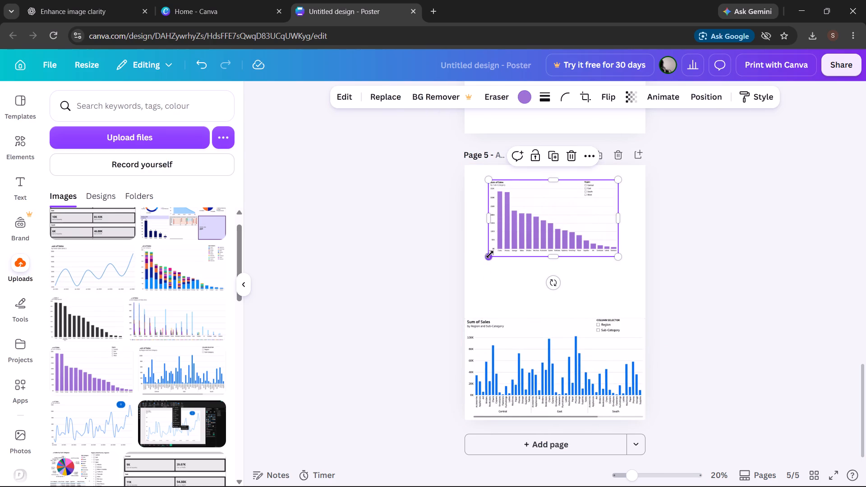
pyautogui.moveTo(490, 254); pyautogui.dragTo(474, 284)
pyautogui.moveTo(532, 241); pyautogui.dragTo(532, 229)
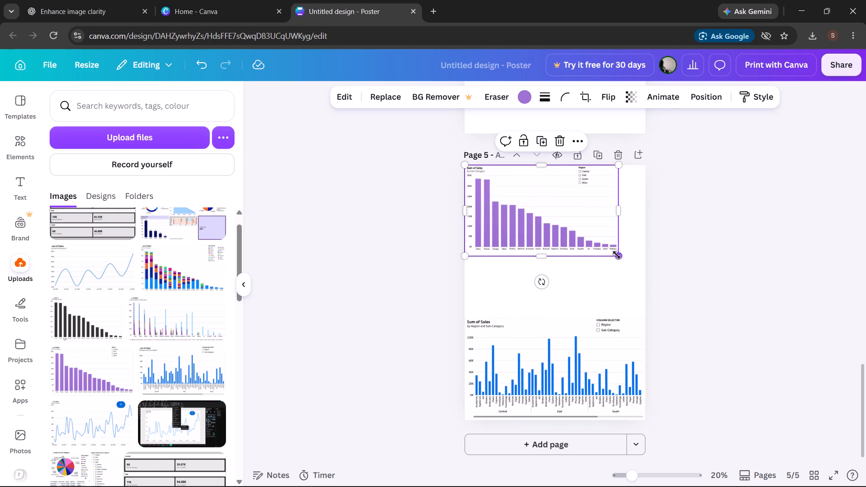
pyautogui.moveTo(617, 255); pyautogui.dragTo(645, 275)
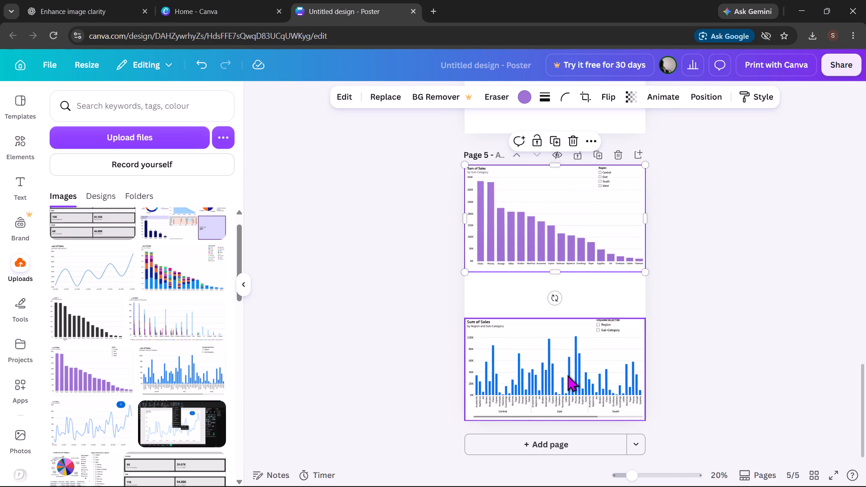
# Move the blue column chart up closer to the purple chart, keeping it aligned with page 5's side edges.
pyautogui.moveTo(567, 375); pyautogui.dragTo(572, 349)
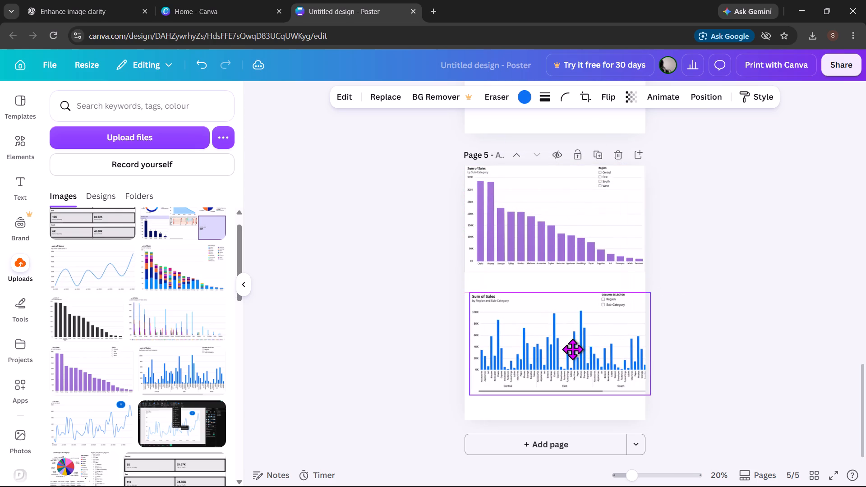
pyautogui.moveTo(572, 349); pyautogui.dragTo(568, 349)
pyautogui.click(757, 279)
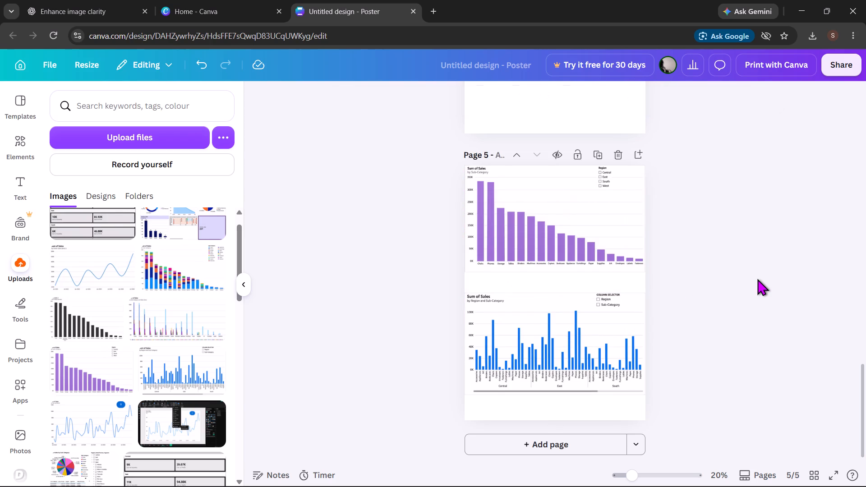
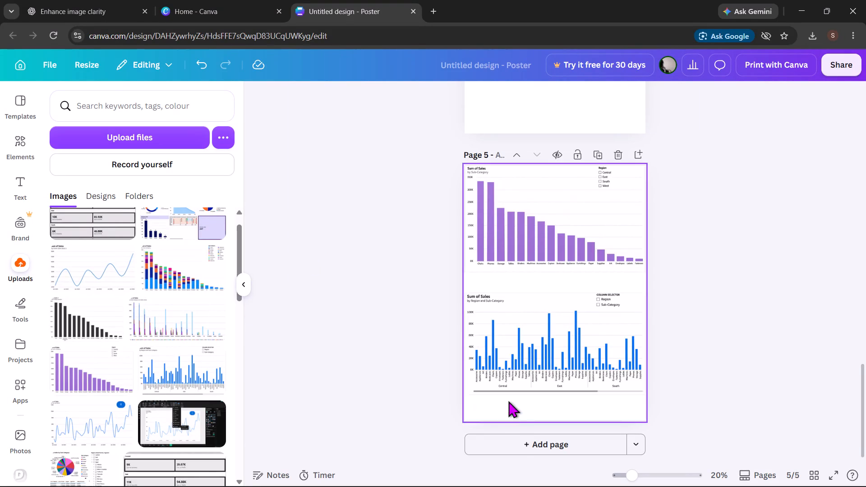
# Add page 6 and place the multicoloured Sum of Sales by Sub-Category and Sales (bins) chart across its top at full width.
pyautogui.click(517, 438)
pyautogui.scroll(1, 168, 362)
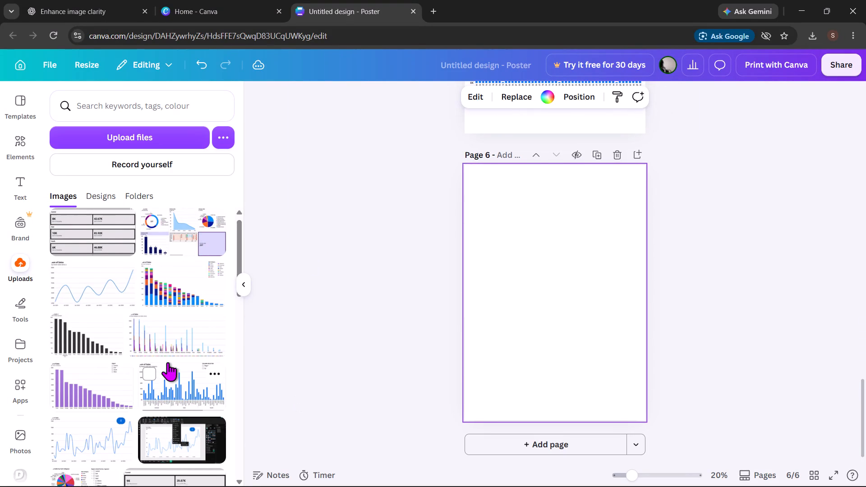
pyautogui.scroll(1, 168, 362)
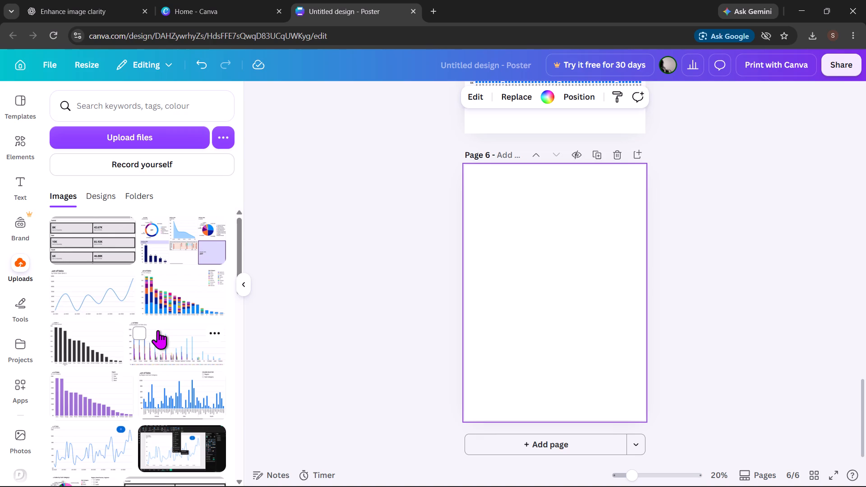
pyautogui.click(158, 330)
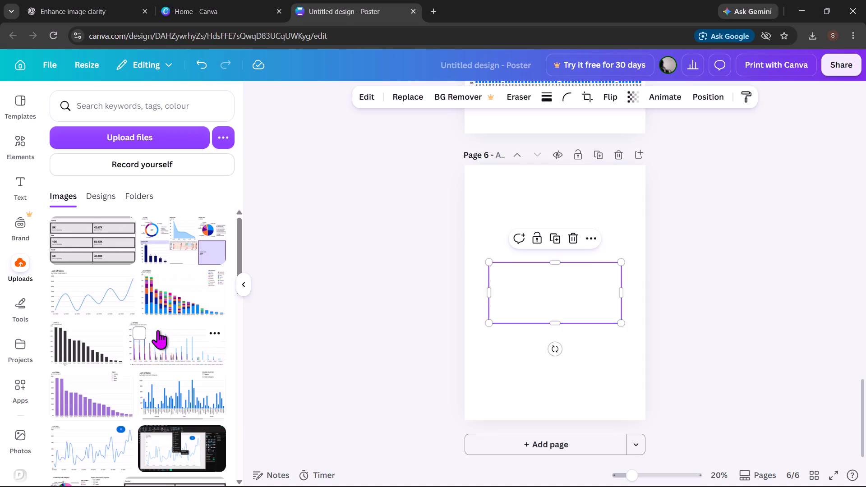
pyautogui.moveTo(552, 297); pyautogui.dragTo(528, 200)
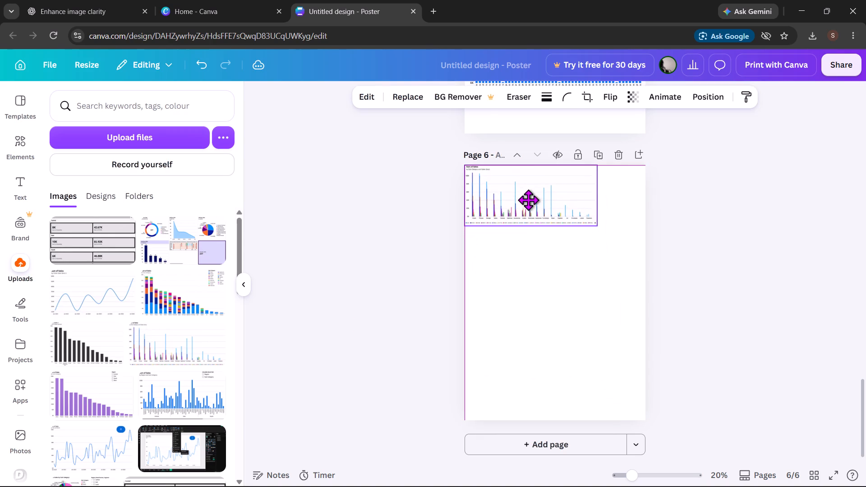
pyautogui.moveTo(528, 200); pyautogui.dragTo(528, 198)
pyautogui.moveTo(601, 227); pyautogui.dragTo(653, 245)
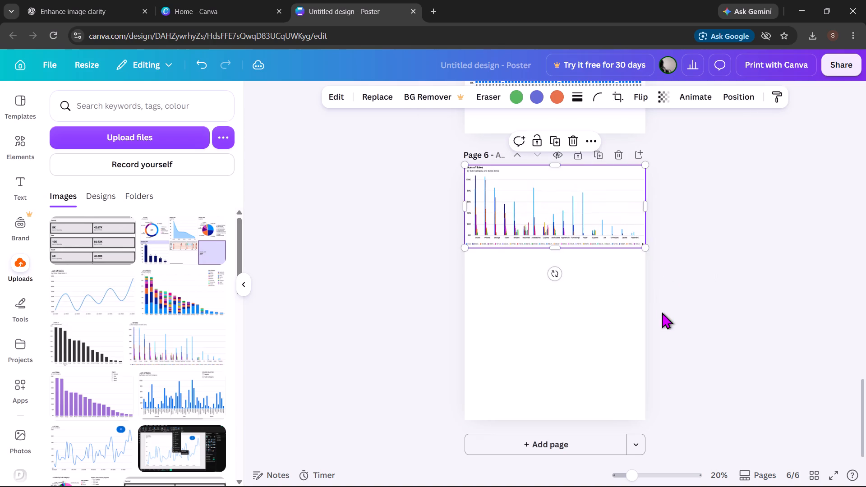
pyautogui.click(662, 312)
# Insert the black TOTAL SALES_1 column chart on page 6, directly below the multicoloured chart and aligned with the page's left edge.
pyautogui.click(85, 347)
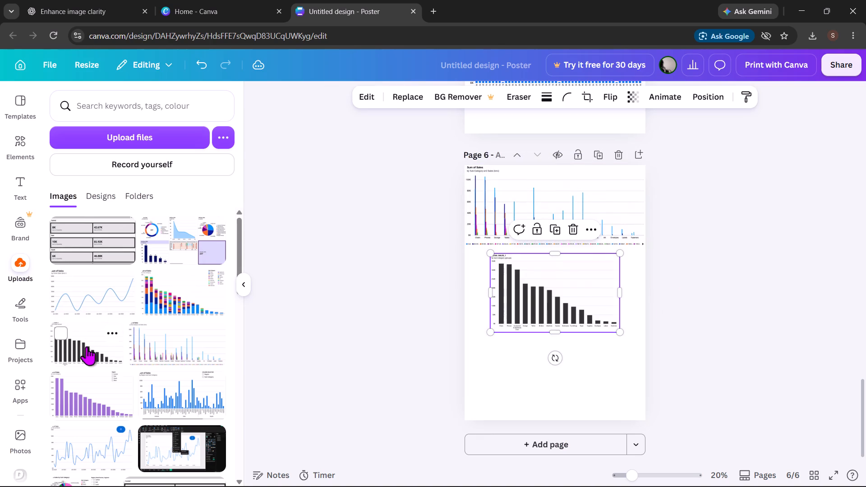
pyautogui.moveTo(521, 281); pyautogui.dragTo(497, 275)
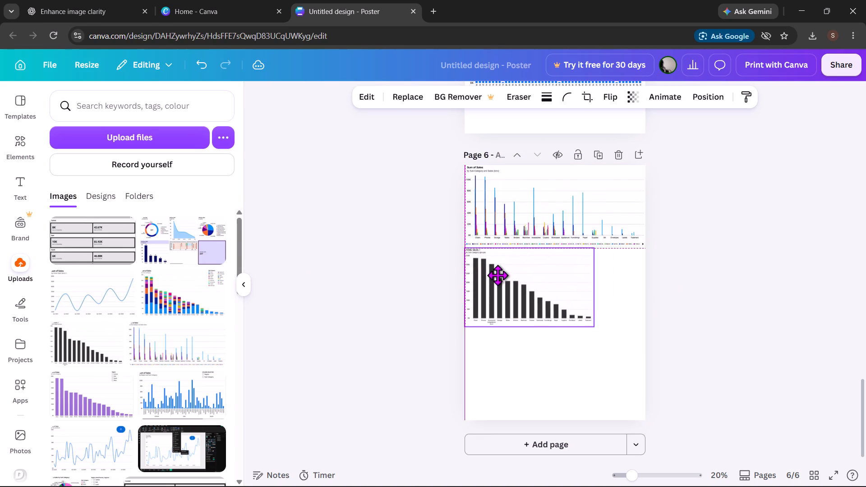
pyautogui.moveTo(497, 275); pyautogui.dragTo(499, 275)
pyautogui.click(518, 283)
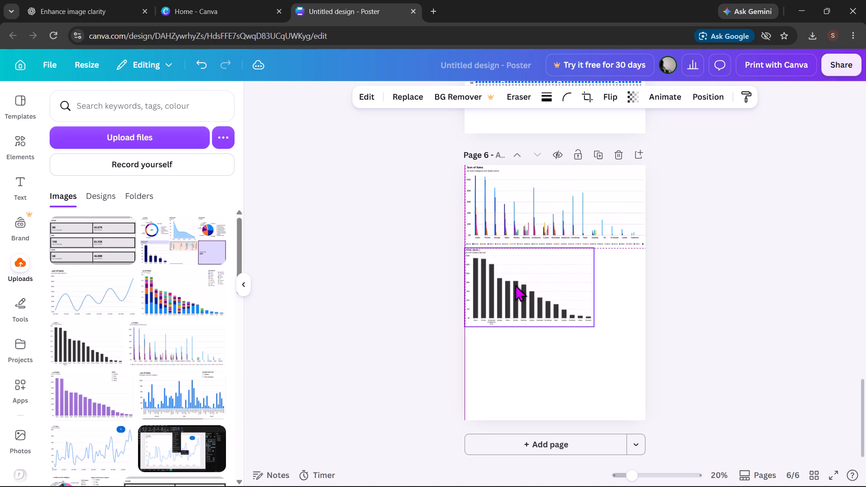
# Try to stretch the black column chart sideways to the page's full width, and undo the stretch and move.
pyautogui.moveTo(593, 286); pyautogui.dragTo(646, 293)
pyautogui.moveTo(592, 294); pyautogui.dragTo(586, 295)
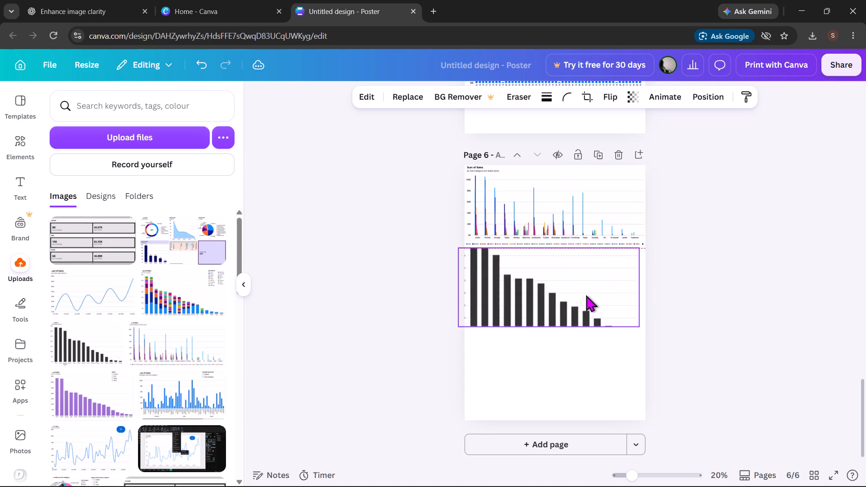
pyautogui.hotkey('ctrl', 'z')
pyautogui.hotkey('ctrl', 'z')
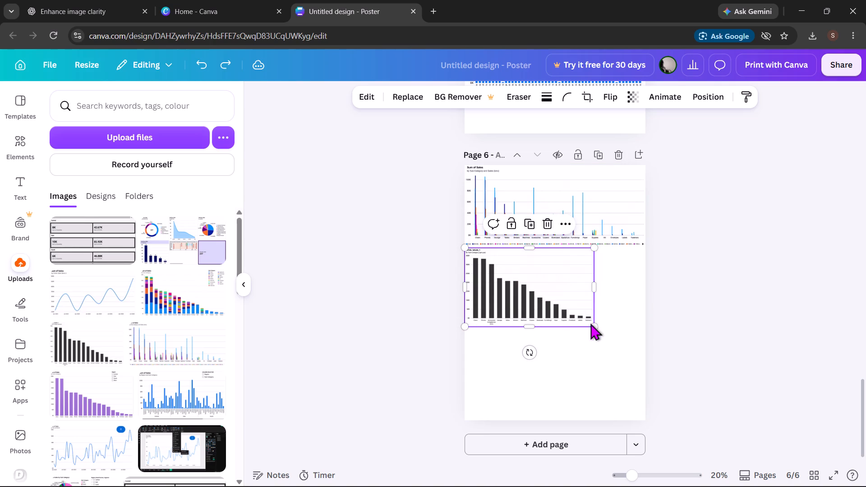
# Enlarge the black column chart proportionally to about page 6's full width and move it down to the page's bottom.
pyautogui.moveTo(594, 325); pyautogui.dragTo(649, 349)
pyautogui.moveTo(527, 305); pyautogui.dragTo(530, 361)
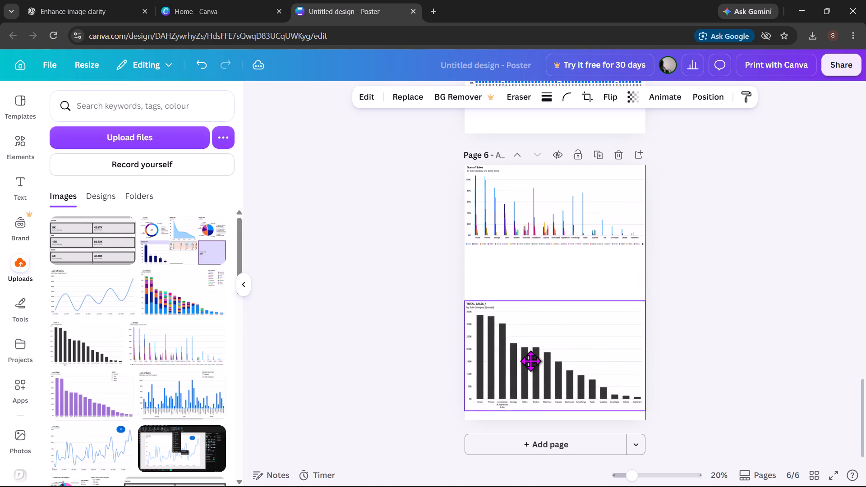
pyautogui.moveTo(530, 361); pyautogui.dragTo(531, 370)
# Adjust the multicoloured chart's lower edge slightly, keeping it at page 6's full width.
pyautogui.click(534, 233)
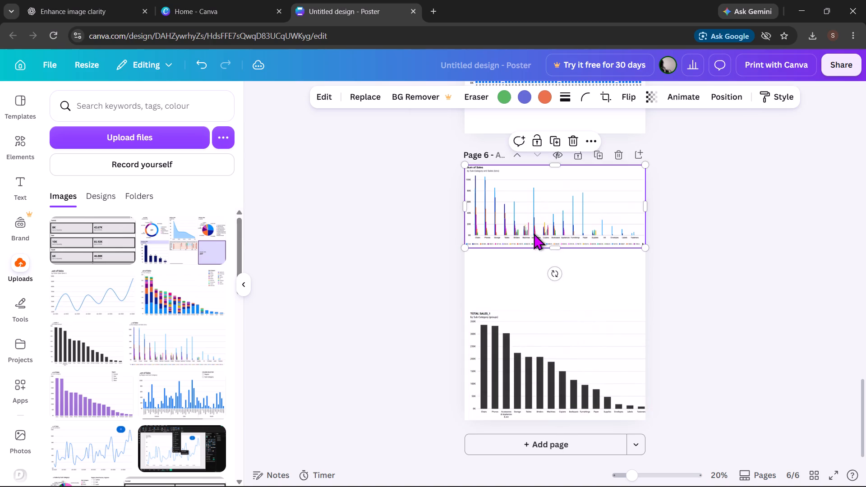
pyautogui.click(552, 249)
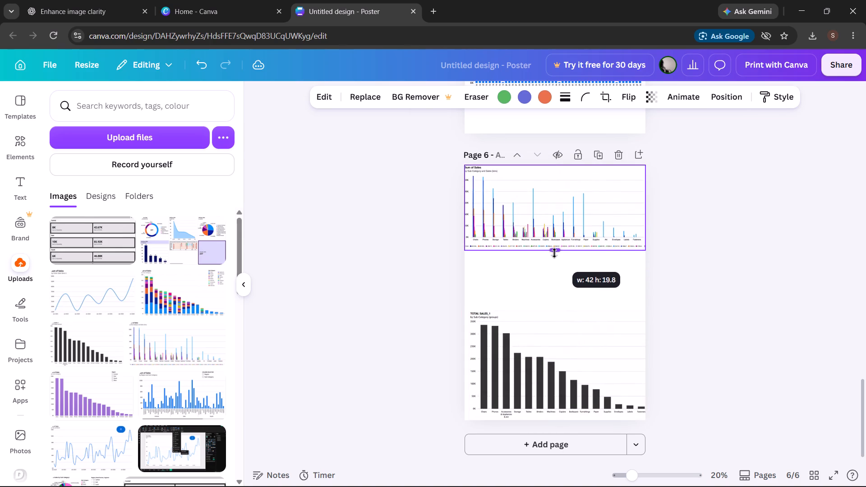
pyautogui.click(356, 285)
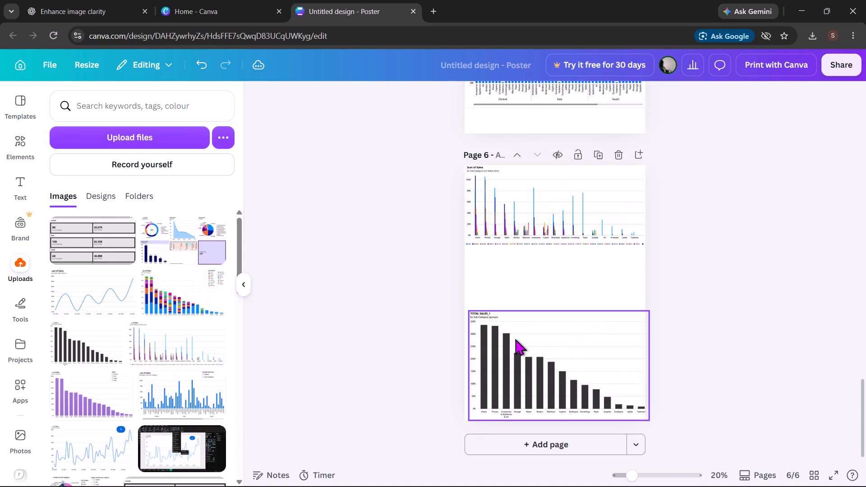
# Align the black column chart with page 6's side and bottom edges and trim its upper edge slightly.
pyautogui.click(515, 340)
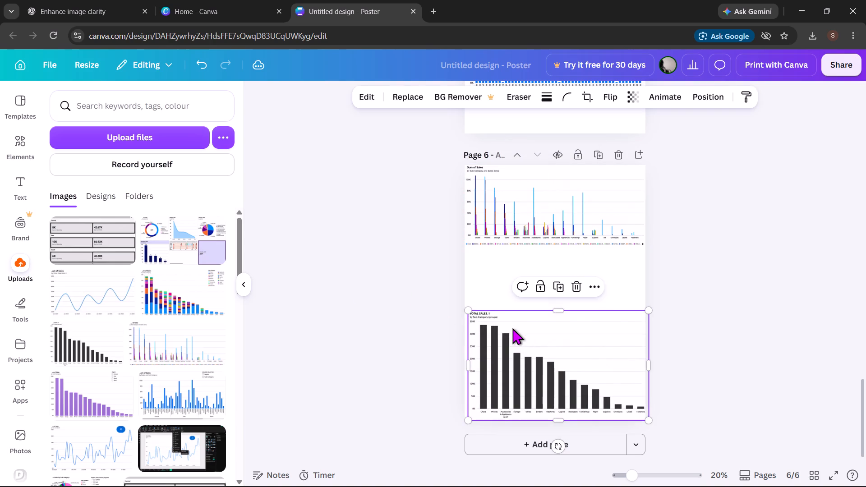
pyautogui.click(512, 329)
pyautogui.click(546, 308)
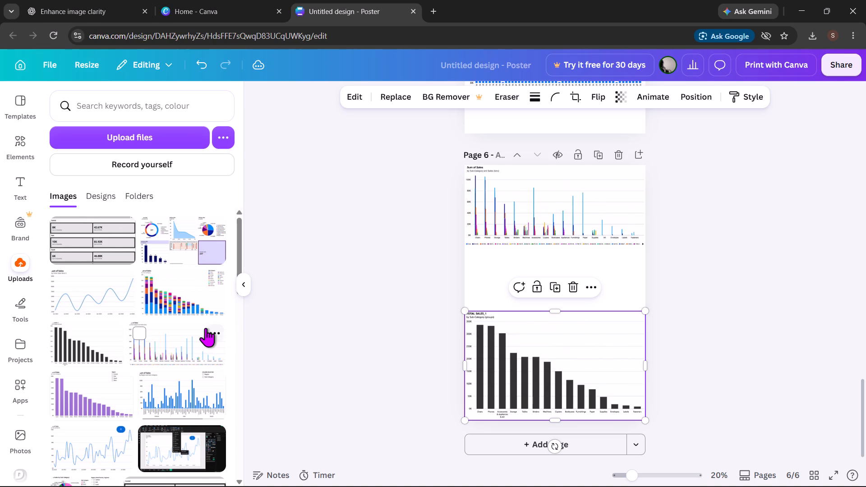
# Insert the blue Sum of Sales by Order Date line chart between the two column charts, trimming its height and widening it slightly.
pyautogui.scroll(1, 206, 328)
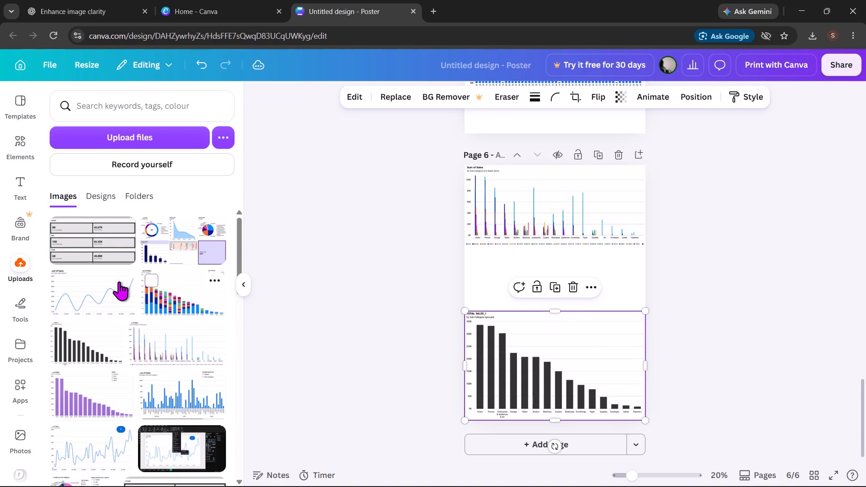
pyautogui.click(96, 284)
pyautogui.moveTo(505, 295); pyautogui.dragTo(498, 292)
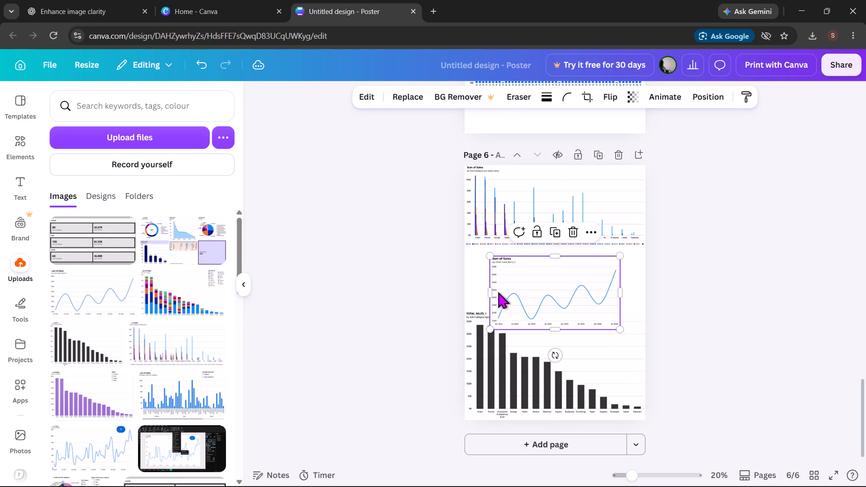
pyautogui.moveTo(498, 292); pyautogui.dragTo(481, 283)
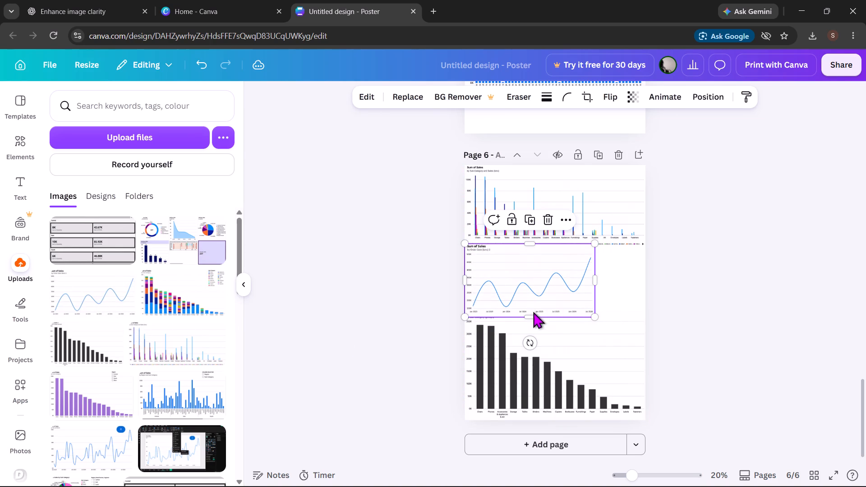
pyautogui.click(530, 316)
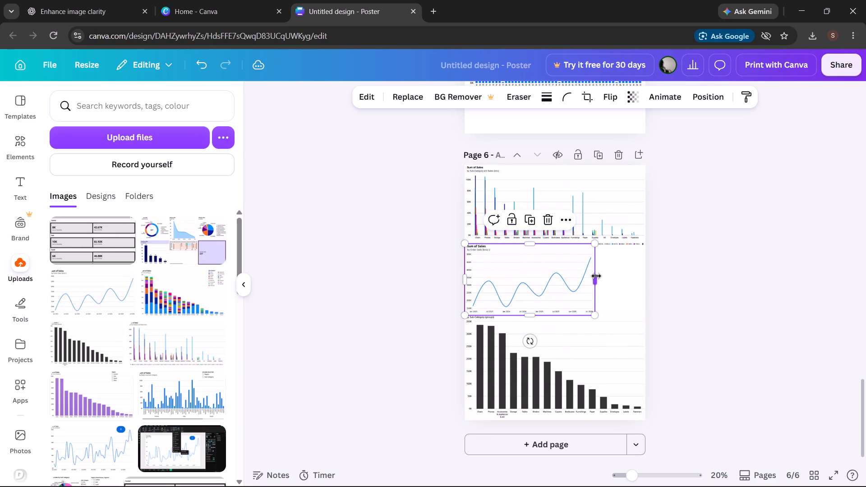
pyautogui.moveTo(595, 276); pyautogui.dragTo(598, 284)
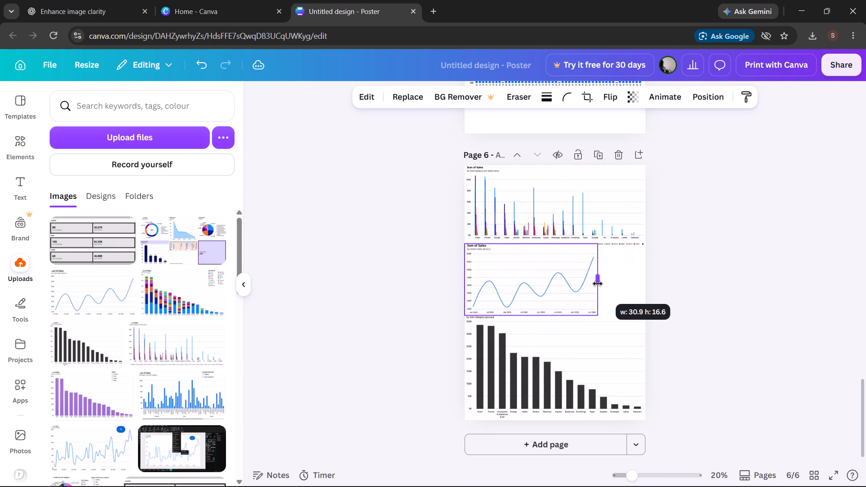
pyautogui.moveTo(598, 284); pyautogui.dragTo(600, 285)
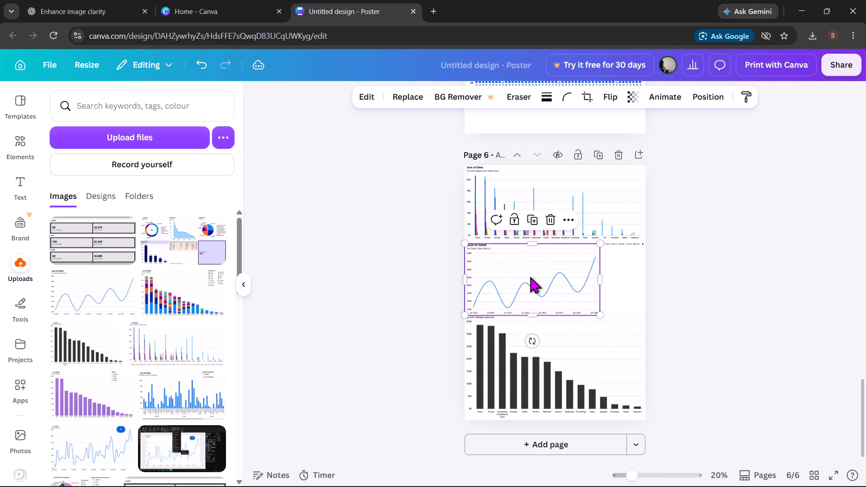
# Move the line chart against page 6's right edge, directly below the multicoloured chart.
pyautogui.moveTo(530, 276); pyautogui.dragTo(553, 276)
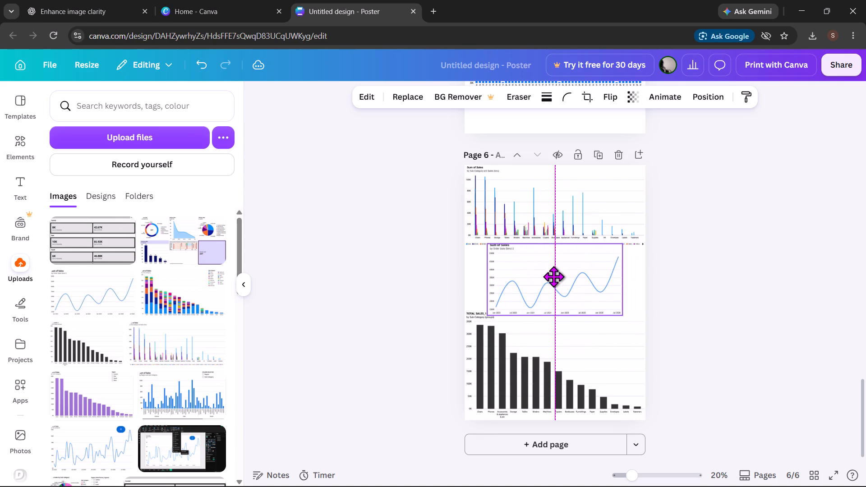
pyautogui.moveTo(553, 276); pyautogui.dragTo(553, 280)
pyautogui.click(553, 304)
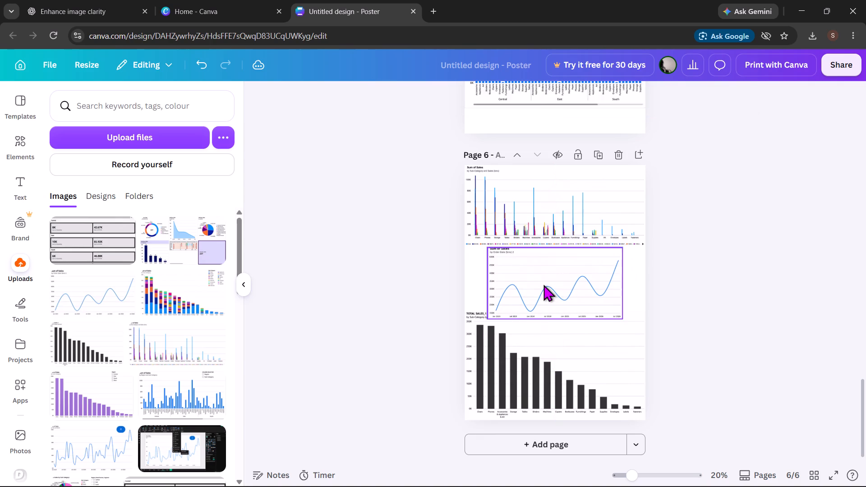
pyautogui.moveTo(544, 285); pyautogui.dragTo(567, 290)
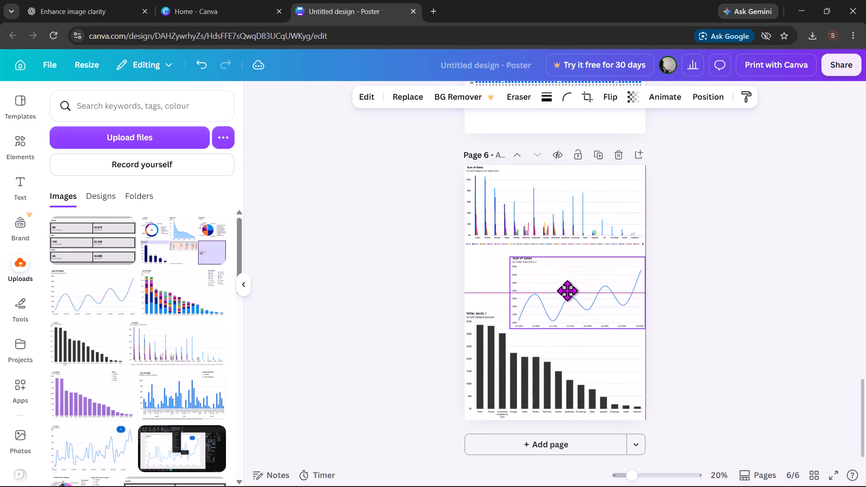
pyautogui.moveTo(567, 290); pyautogui.dragTo(570, 286)
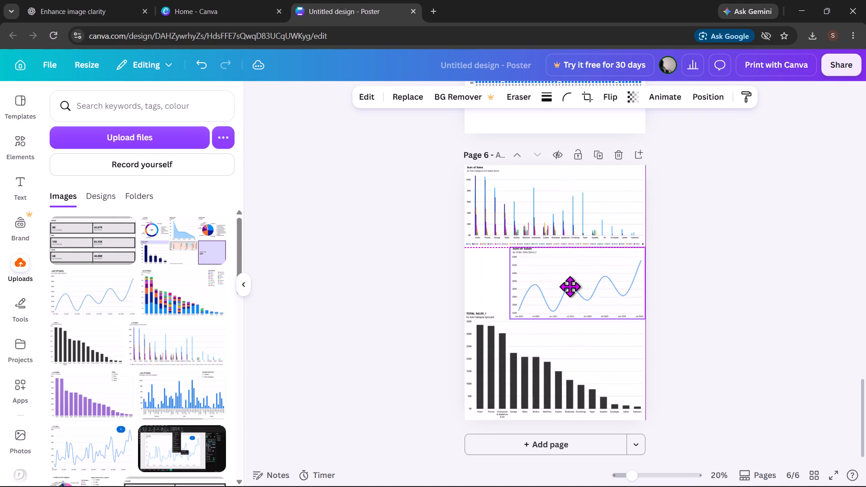
pyautogui.moveTo(570, 286); pyautogui.dragTo(570, 287)
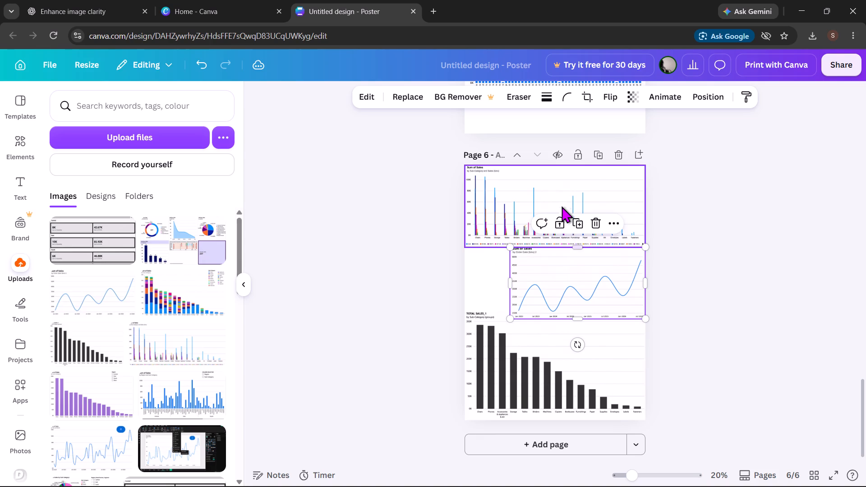
# Shift the black column chart slightly down to make room, keeping the line chart directly below the multicoloured chart.
pyautogui.click(542, 352)
pyautogui.click(542, 352)
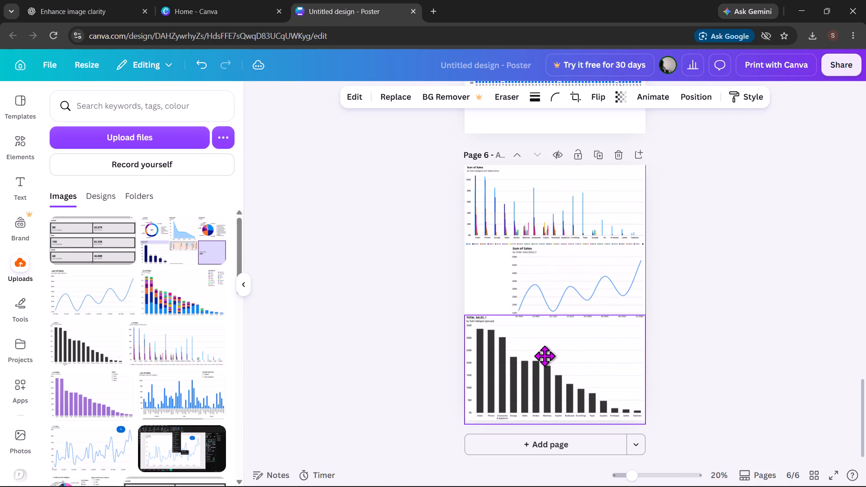
pyautogui.click(759, 308)
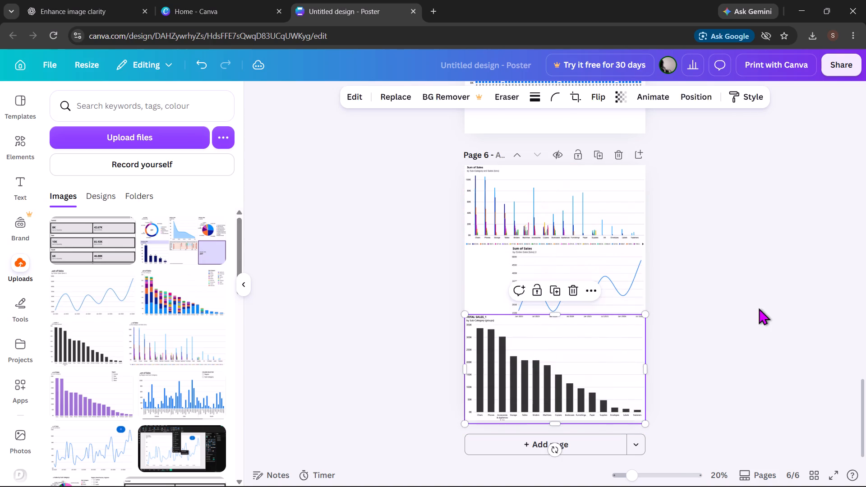
pyautogui.click(599, 274)
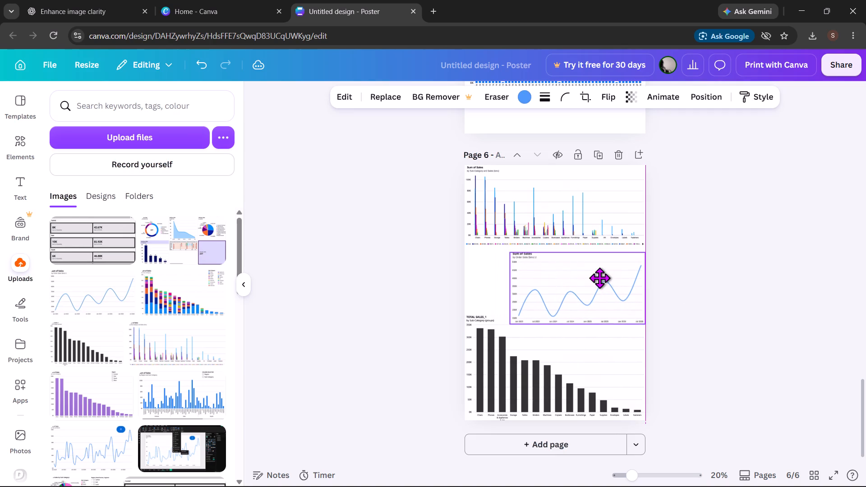
pyautogui.click(742, 315)
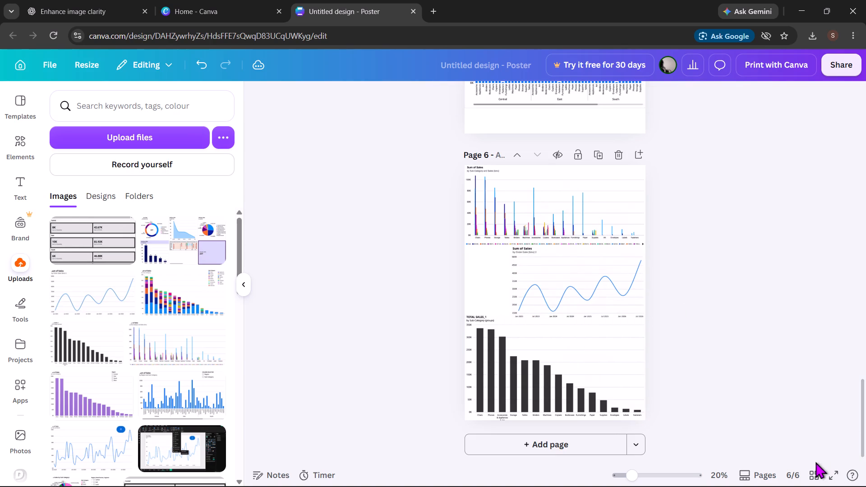
# Preview page 6 in full screen to examine the layout of its three charts, and return to the editor.
pyautogui.click(830, 475)
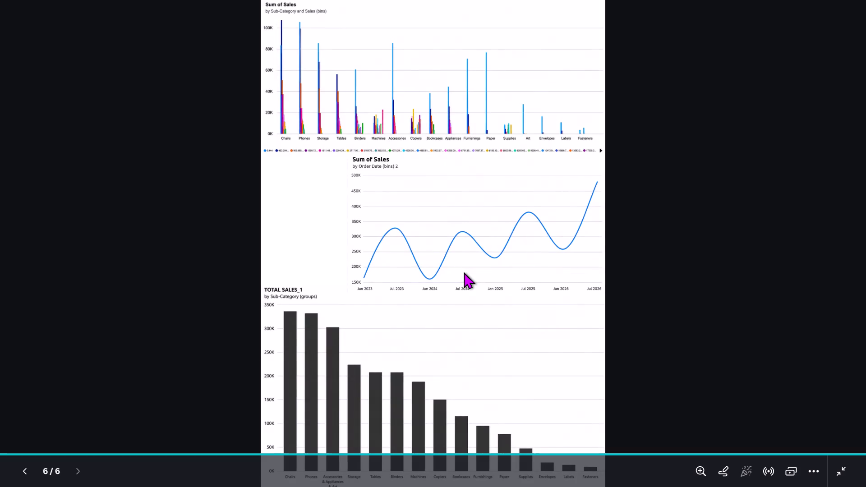
pyautogui.click(668, 329)
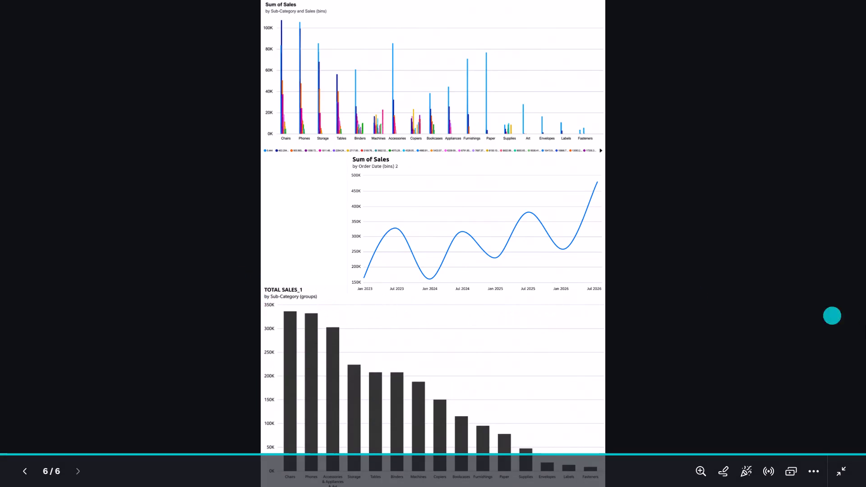
pyautogui.press('Escape')
# Add a blank page 7 after page 6.
pyautogui.scroll(-1, 719, 382)
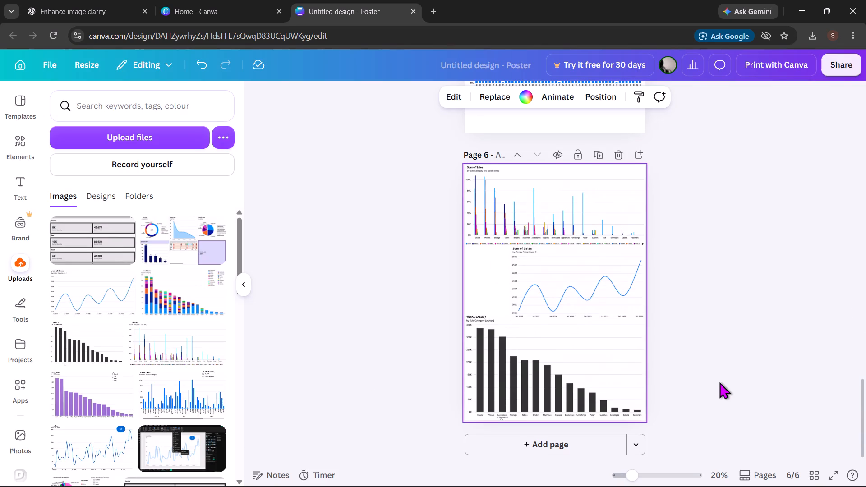
pyautogui.click(528, 447)
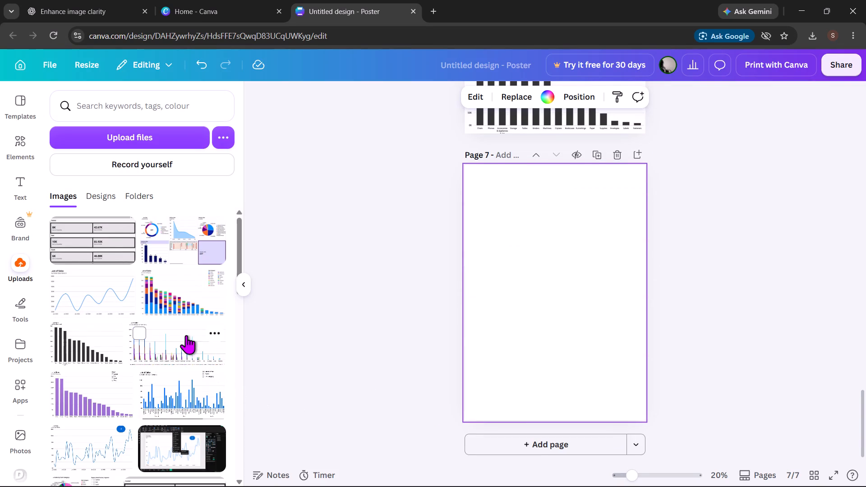
# Place the uploaded attrition dashboard image on page 7 and rotate it to -90°.
pyautogui.click(175, 248)
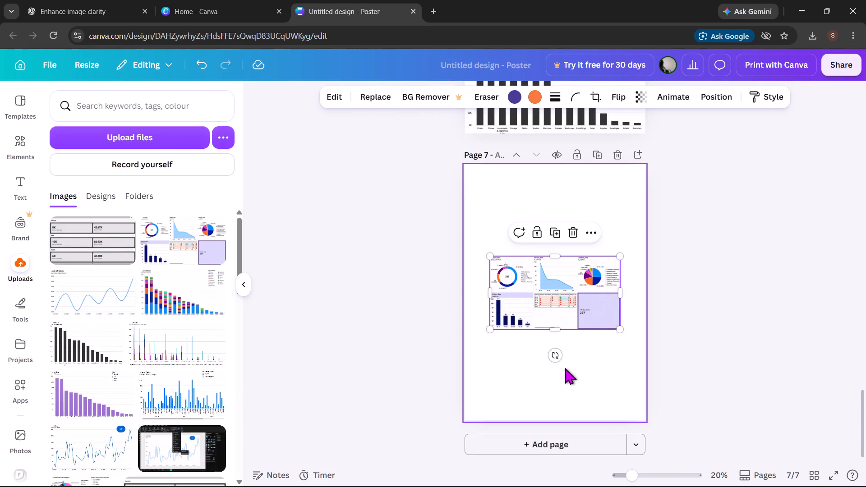
pyautogui.moveTo(554, 357); pyautogui.dragTo(624, 298)
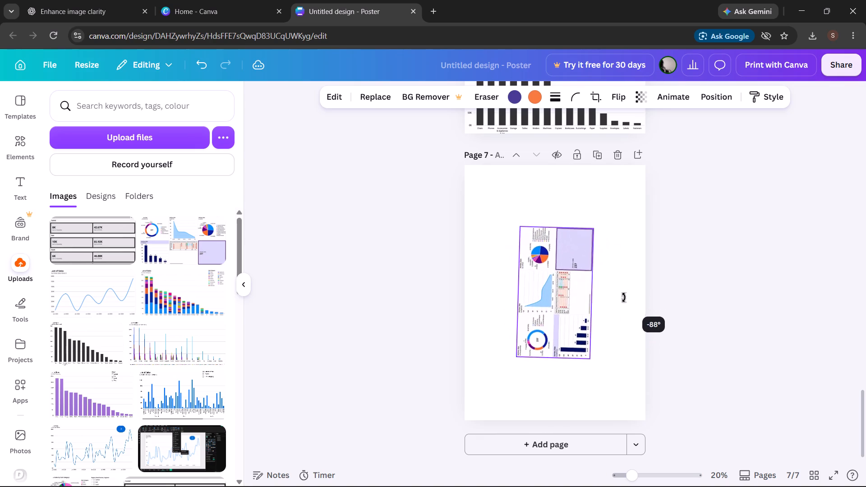
pyautogui.moveTo(624, 298); pyautogui.dragTo(627, 294)
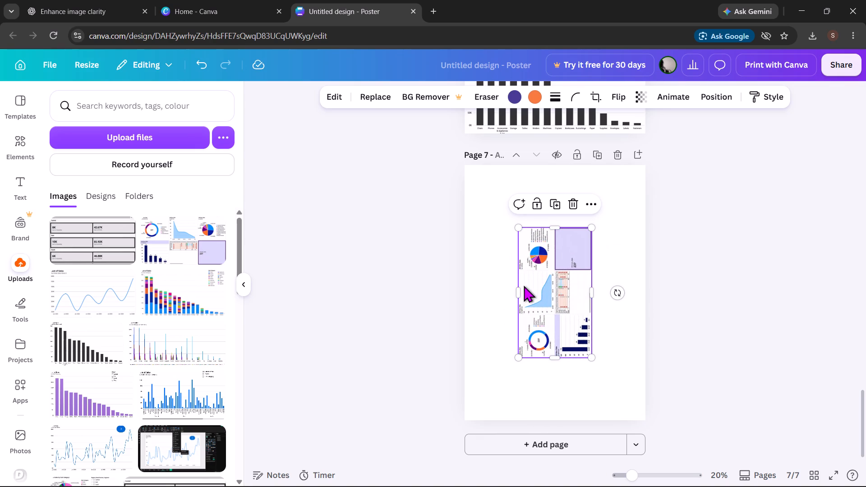
pyautogui.moveTo(555, 307); pyautogui.dragTo(546, 307)
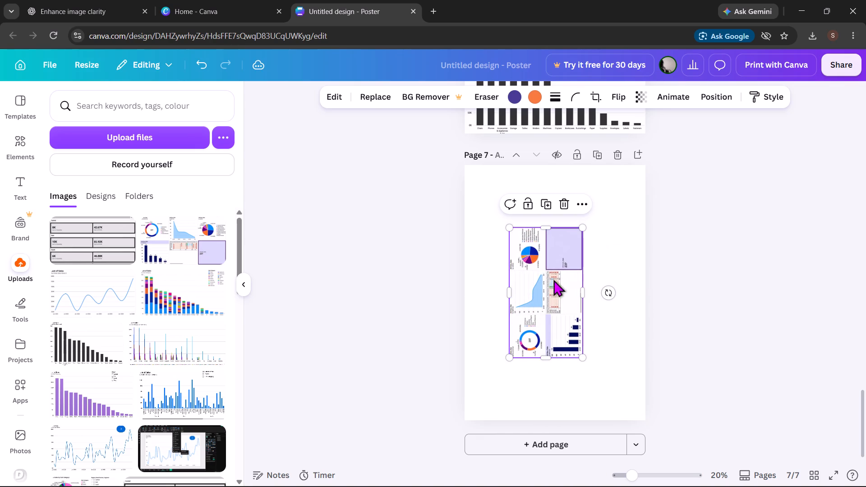
pyautogui.moveTo(606, 287); pyautogui.dragTo(599, 288)
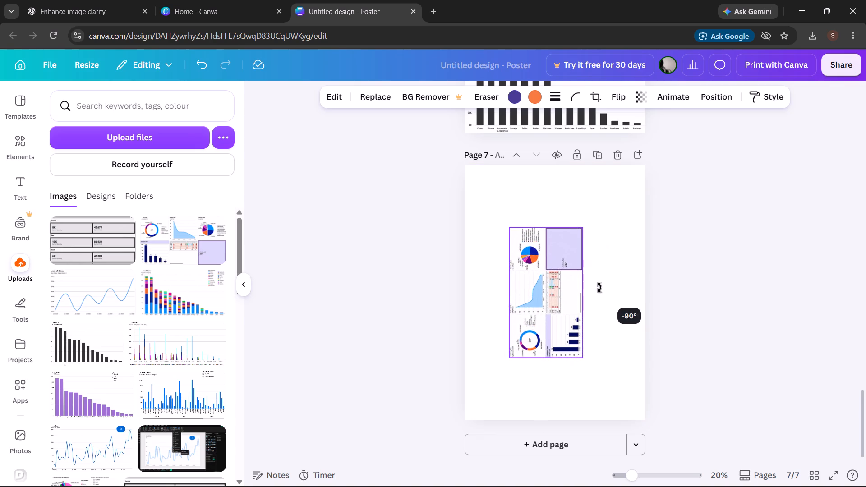
pyautogui.moveTo(599, 288); pyautogui.dragTo(600, 288)
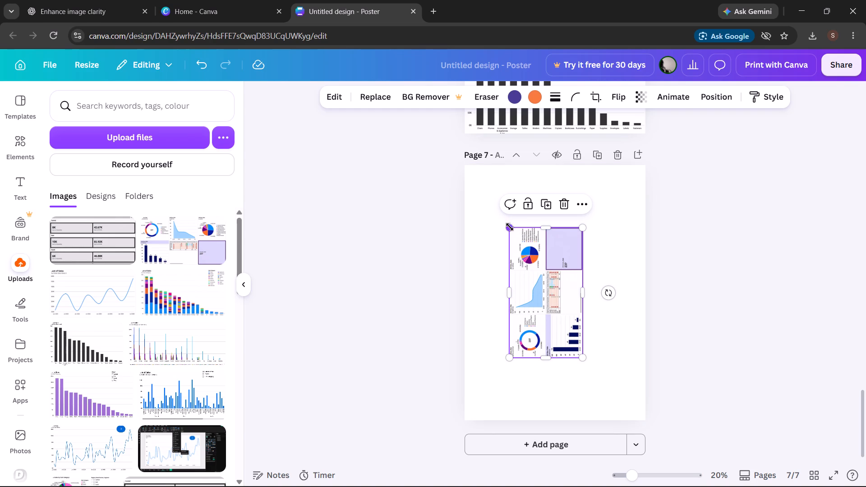
# Enlarge the rotated dashboard image to nearly page 7's full height and centre it vertically on the page.
pyautogui.moveTo(510, 227); pyautogui.dragTo(460, 170)
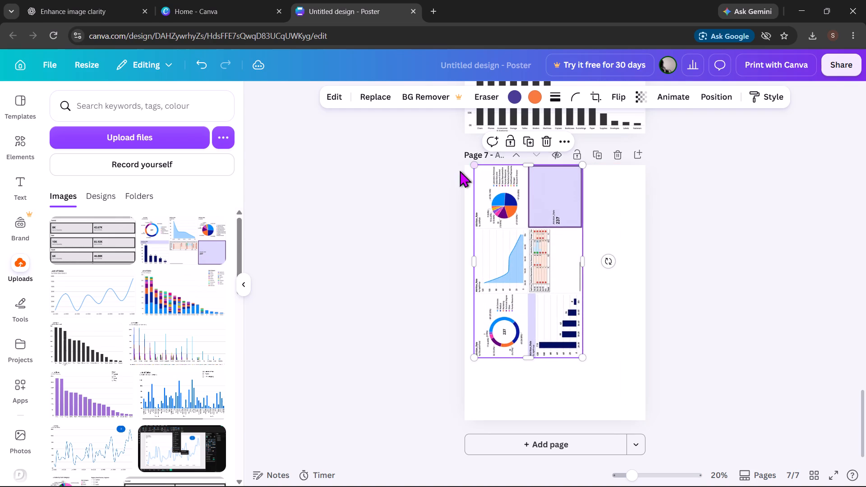
pyautogui.moveTo(552, 289); pyautogui.dragTo(543, 289)
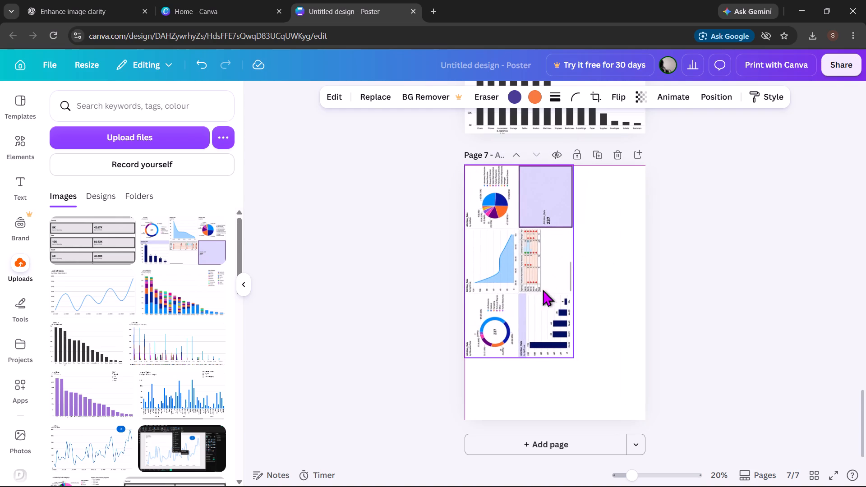
pyautogui.moveTo(574, 358); pyautogui.dragTo(639, 409)
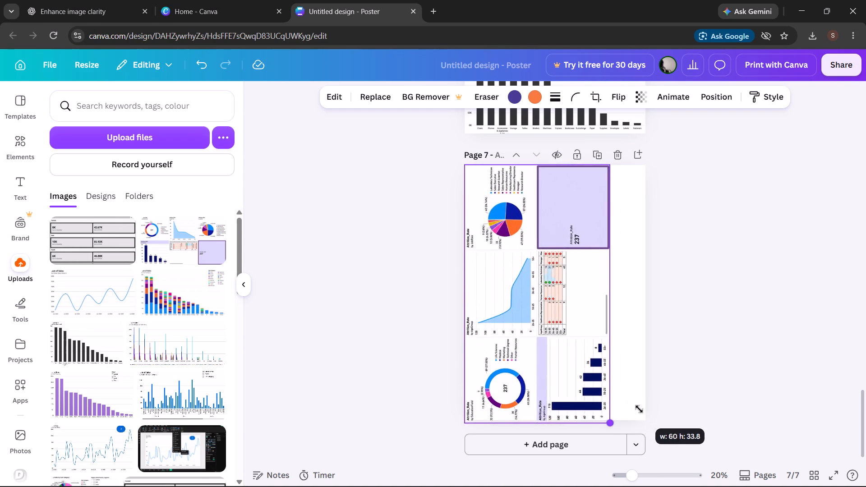
pyautogui.moveTo(639, 409); pyautogui.dragTo(624, 397)
pyautogui.moveTo(530, 318); pyautogui.dragTo(543, 322)
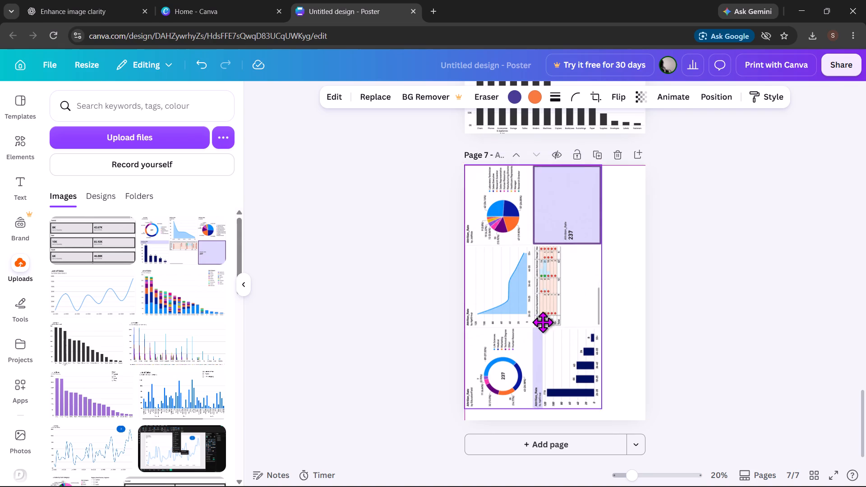
pyautogui.moveTo(543, 322); pyautogui.dragTo(544, 325)
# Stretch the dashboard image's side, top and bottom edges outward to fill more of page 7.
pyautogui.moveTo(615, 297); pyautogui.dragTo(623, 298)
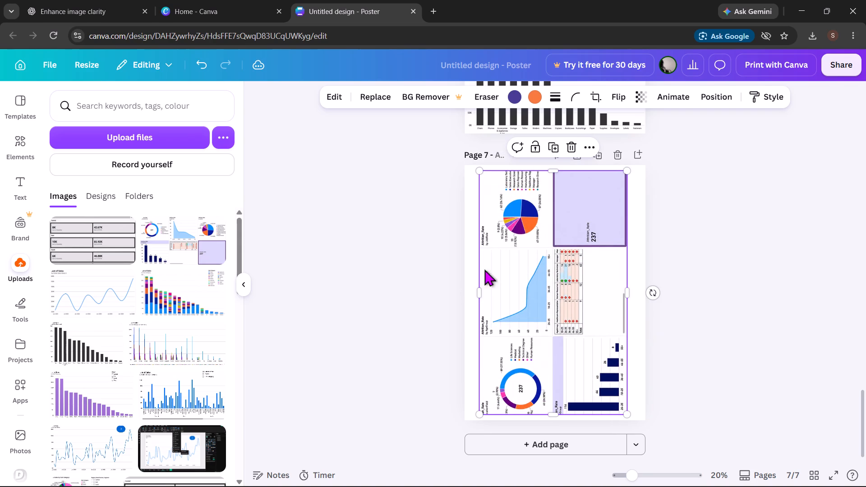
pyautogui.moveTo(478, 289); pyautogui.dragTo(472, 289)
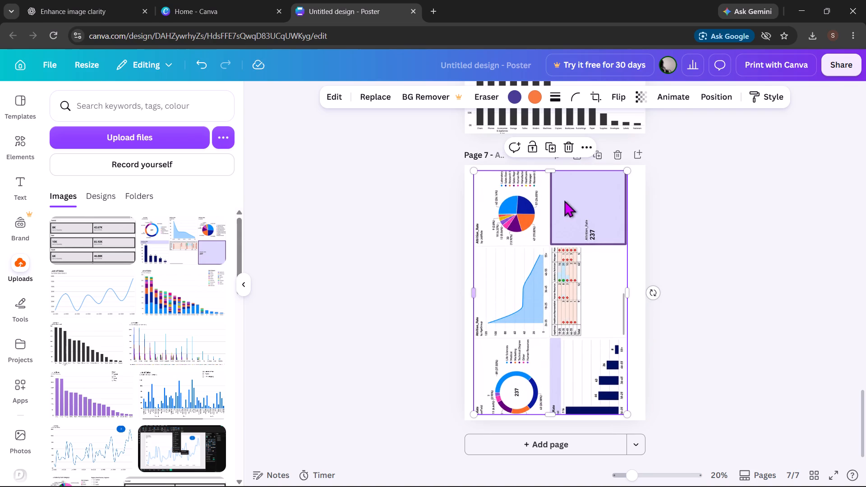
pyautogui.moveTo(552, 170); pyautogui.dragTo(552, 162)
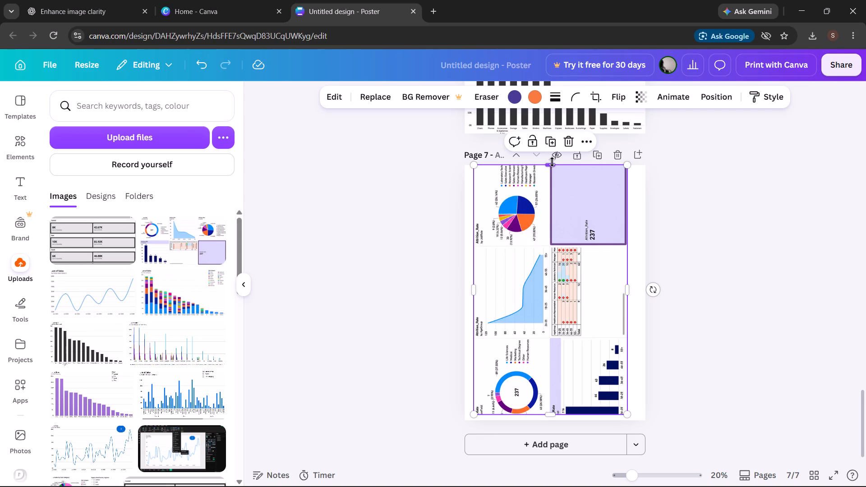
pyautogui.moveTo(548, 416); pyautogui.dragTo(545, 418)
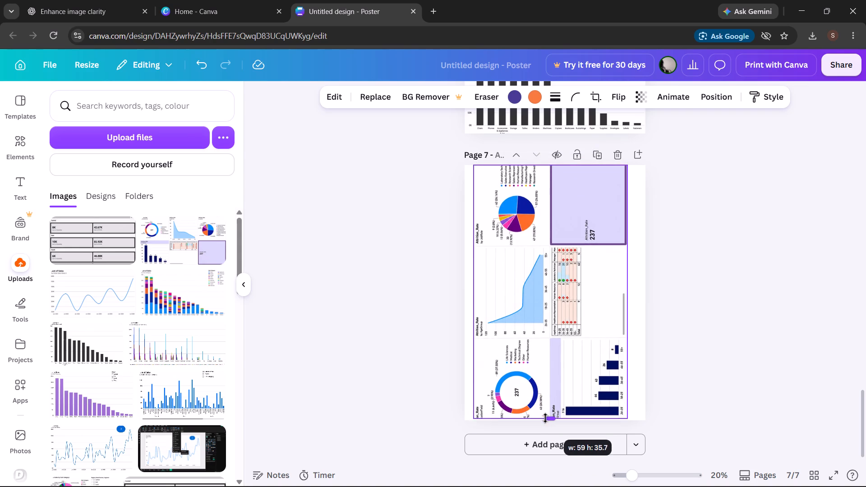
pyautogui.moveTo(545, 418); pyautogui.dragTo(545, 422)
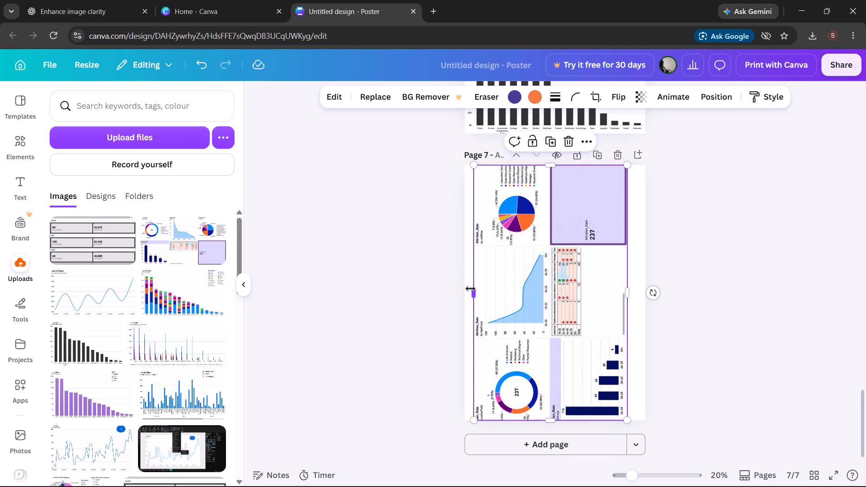
# Preview page 7 in full screen to examine the stretched dashboard image, and return to the editor.
pyautogui.click(832, 474)
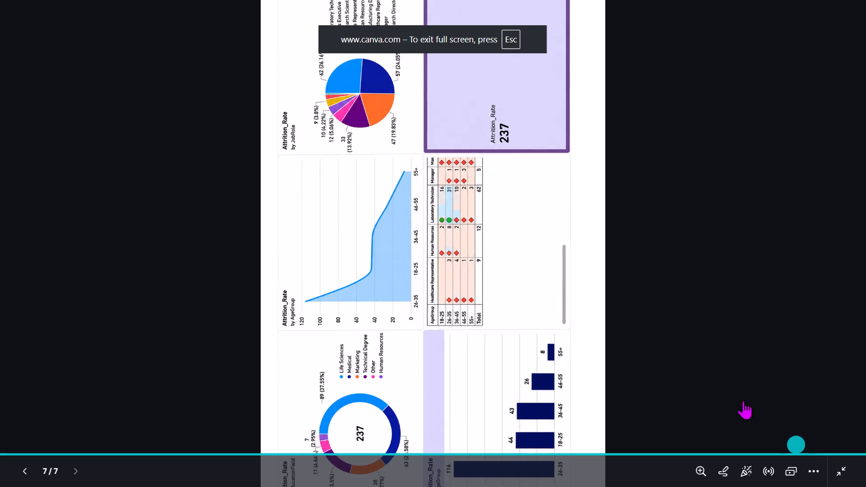
pyautogui.click(502, 233)
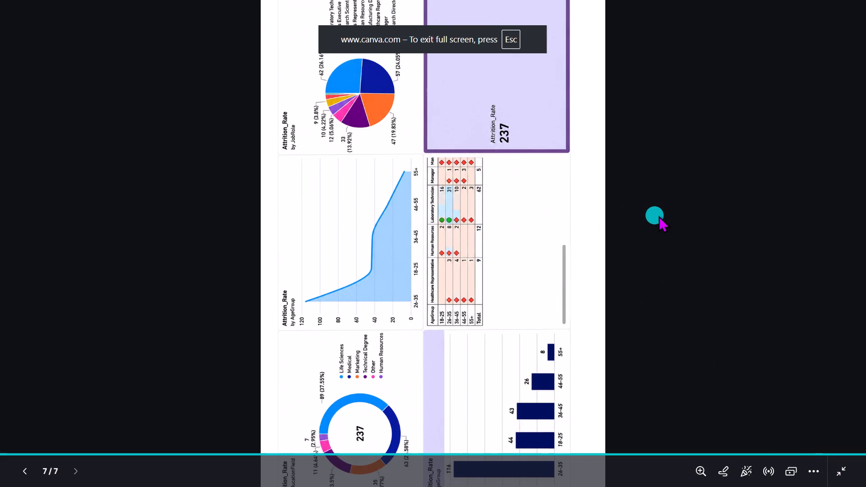
pyautogui.click(663, 216)
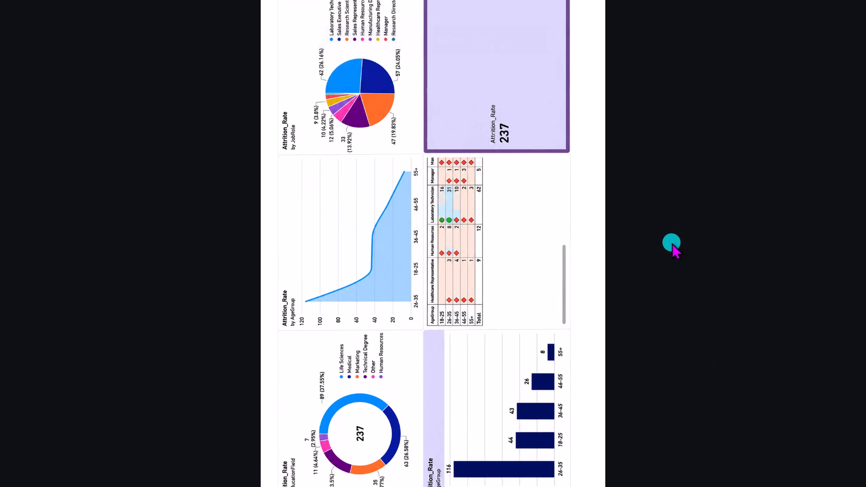
pyautogui.press('Escape')
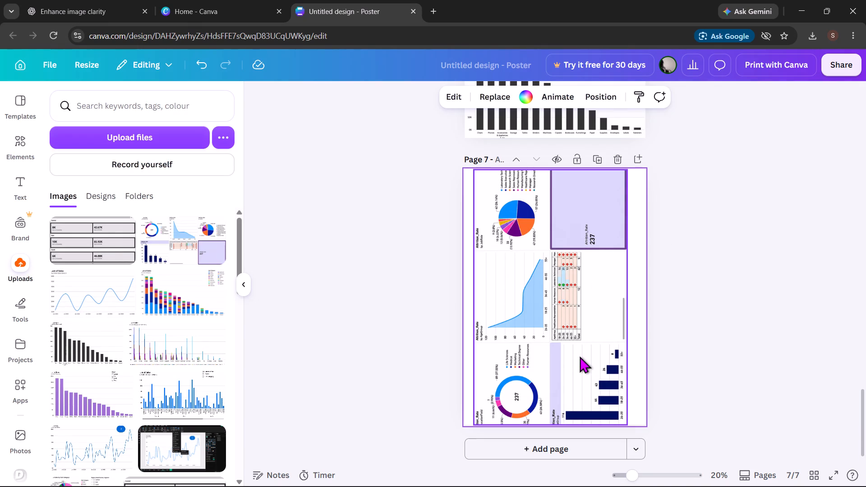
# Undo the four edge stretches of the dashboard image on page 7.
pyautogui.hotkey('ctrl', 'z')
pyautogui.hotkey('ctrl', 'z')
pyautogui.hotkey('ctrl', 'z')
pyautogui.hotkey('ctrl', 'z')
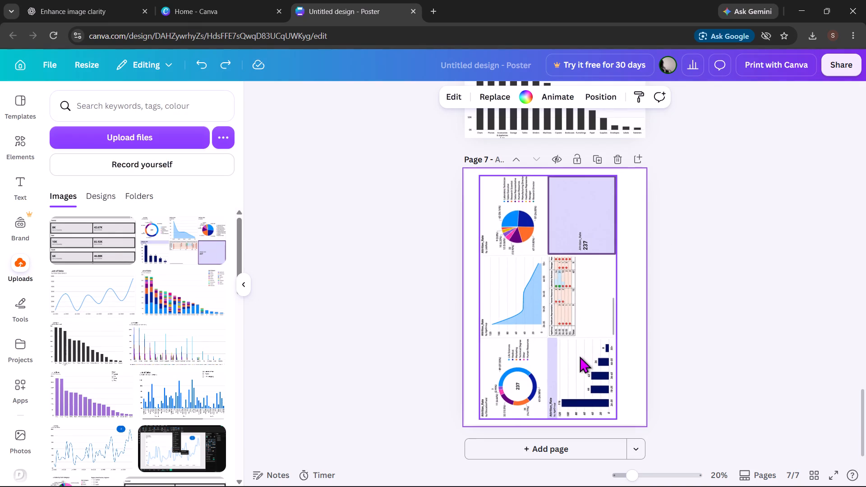
# Enlarge the dashboard image proportionally from opposite corners until it spans page 7's full height.
pyautogui.click(585, 303)
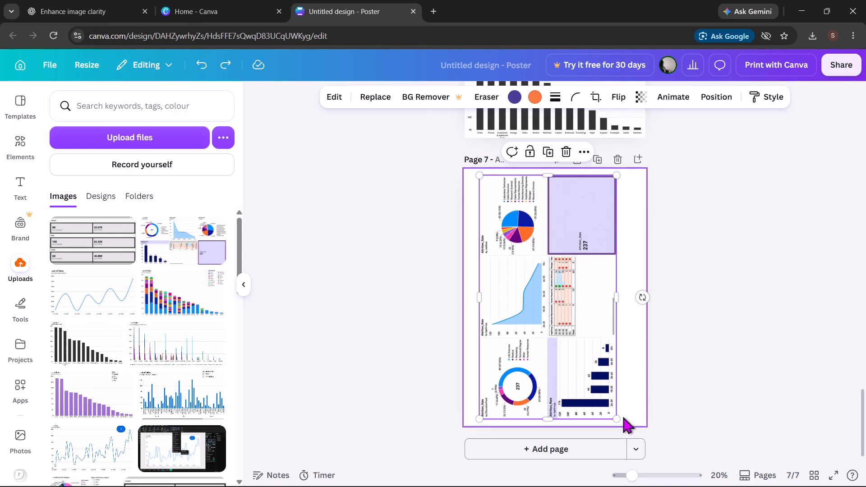
pyautogui.moveTo(617, 417); pyautogui.dragTo(623, 423)
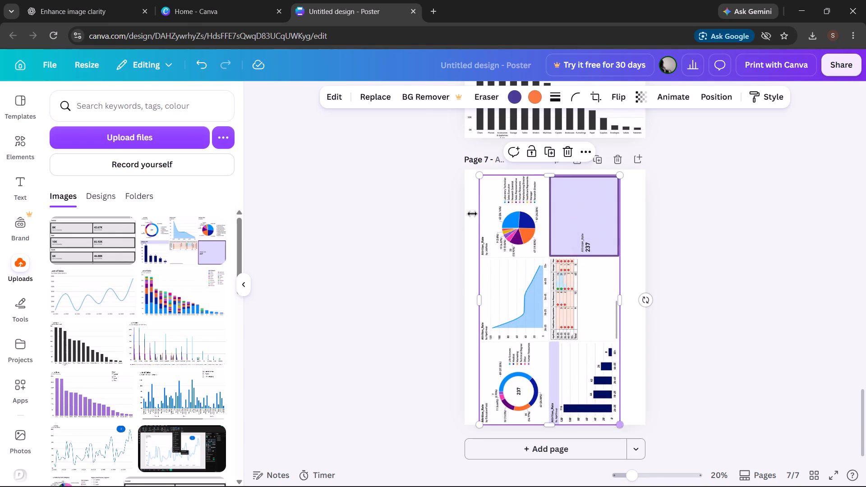
pyautogui.moveTo(481, 179); pyautogui.dragTo(476, 175)
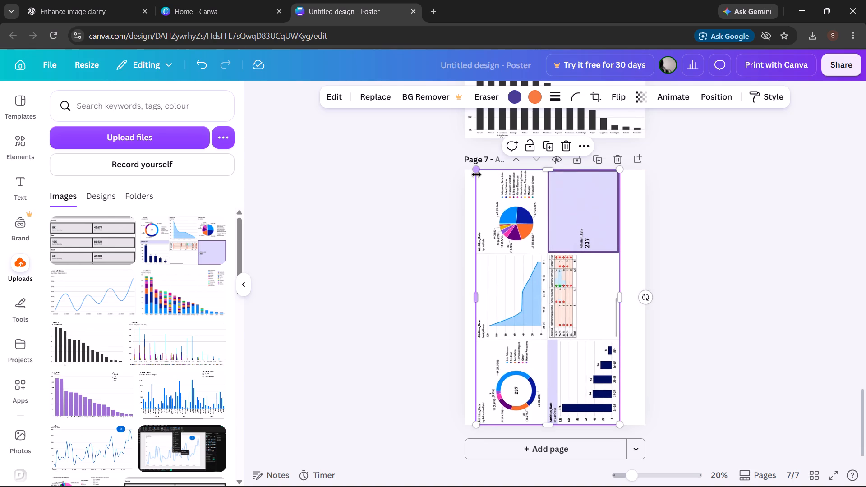
pyautogui.click(697, 250)
# Add a blank page 8 after page 7.
pyautogui.click(584, 446)
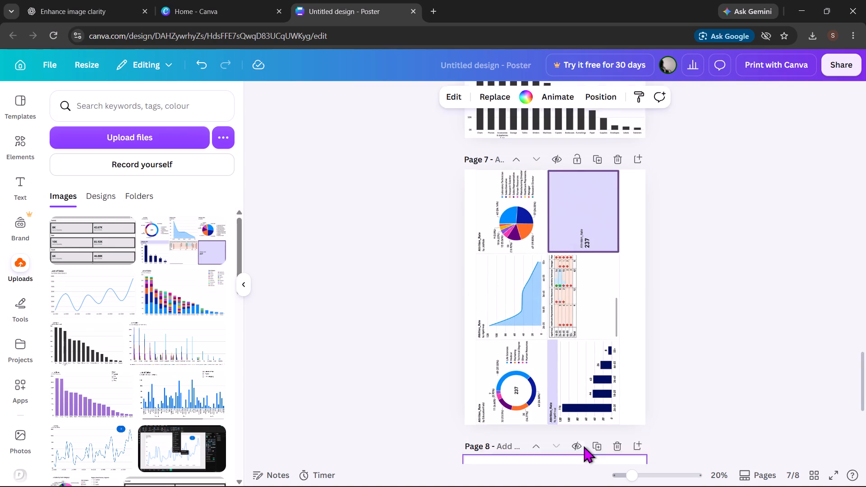
# Shift the quantity and profit cards image on page 1 slightly left, beneath the pie chart report.
pyautogui.scroll(1, 138, 283)
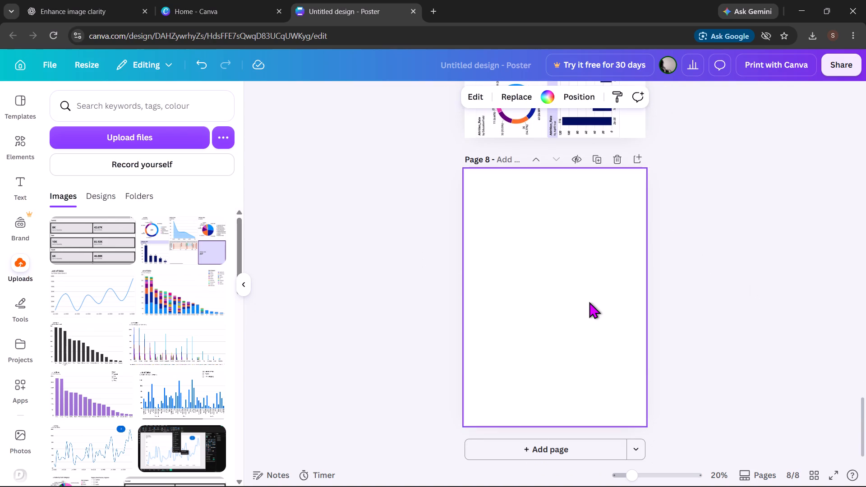
pyautogui.scroll(19, 589, 302)
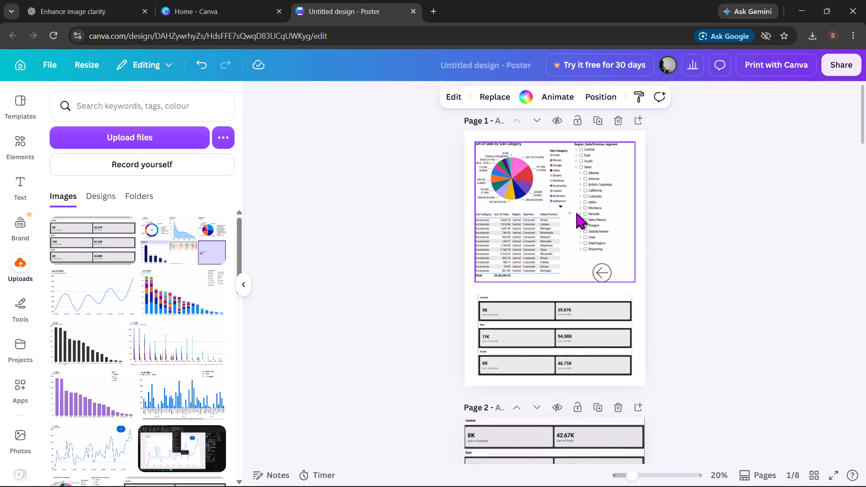
pyautogui.scroll(-4, 577, 213)
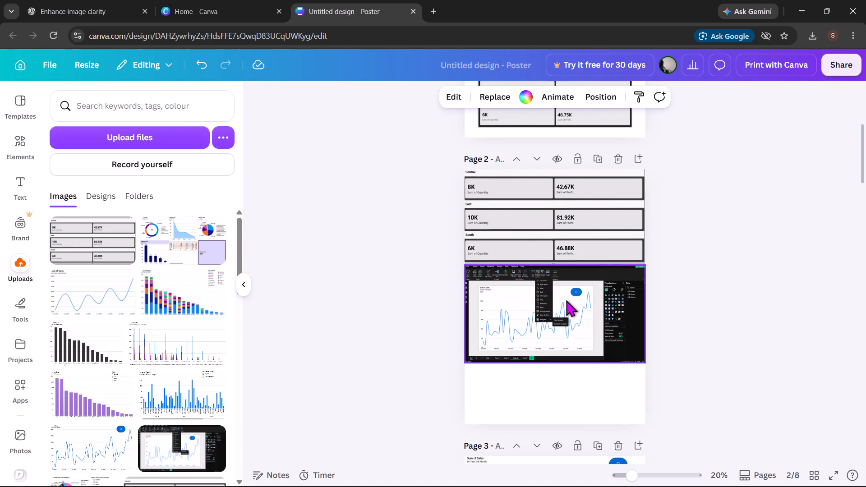
pyautogui.scroll(7, 566, 300)
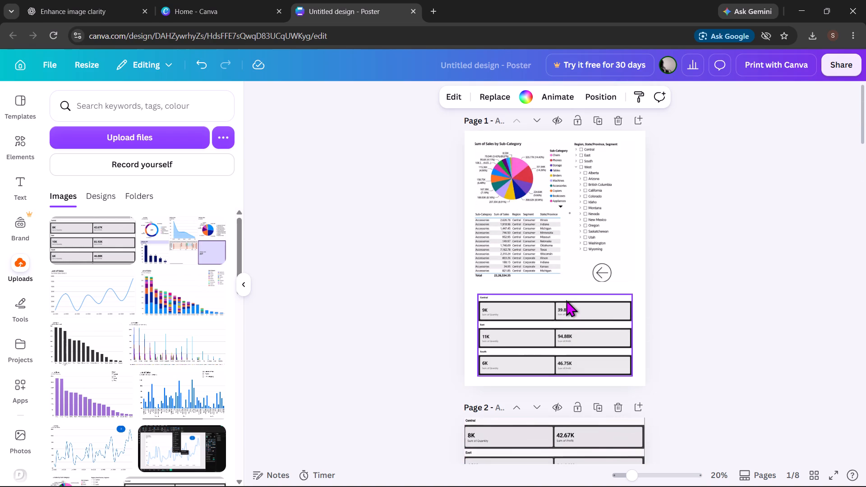
pyautogui.scroll(-1, 566, 300)
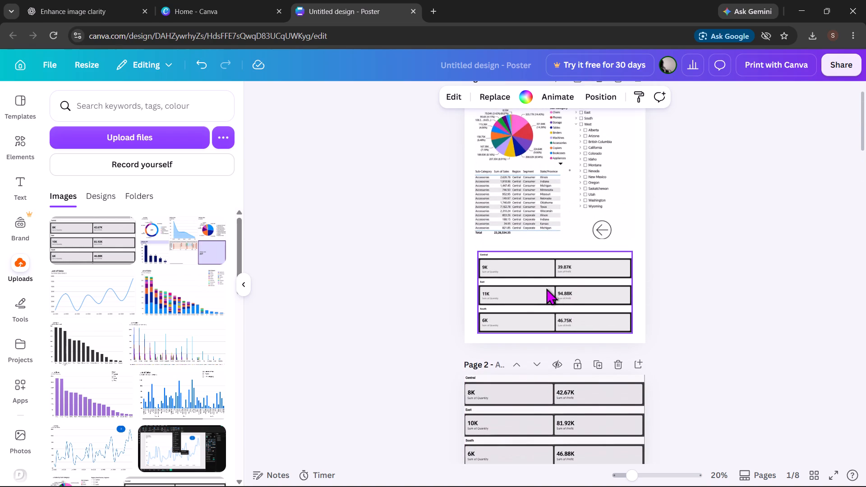
pyautogui.click(562, 300)
pyautogui.click(748, 274)
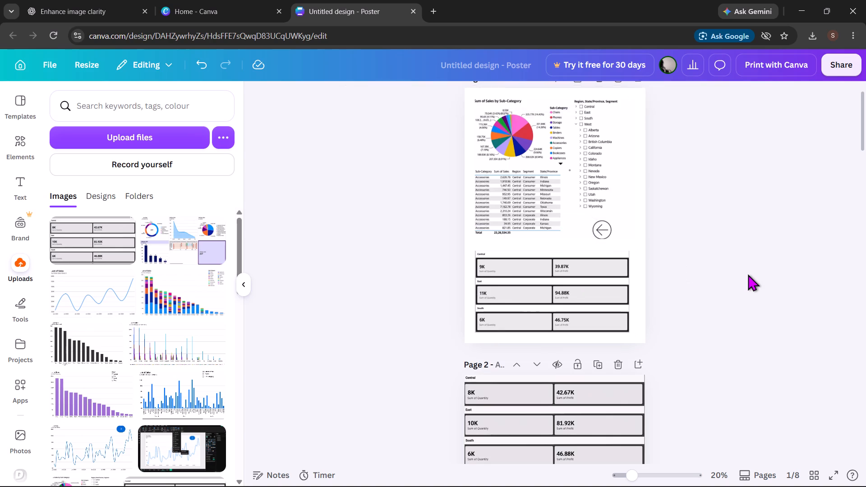
# Review the layout of pages 2 to 8 at a reduced zoom of 12%.
pyautogui.scroll(-1, 748, 274)
pyautogui.scroll(-1, 668, 277)
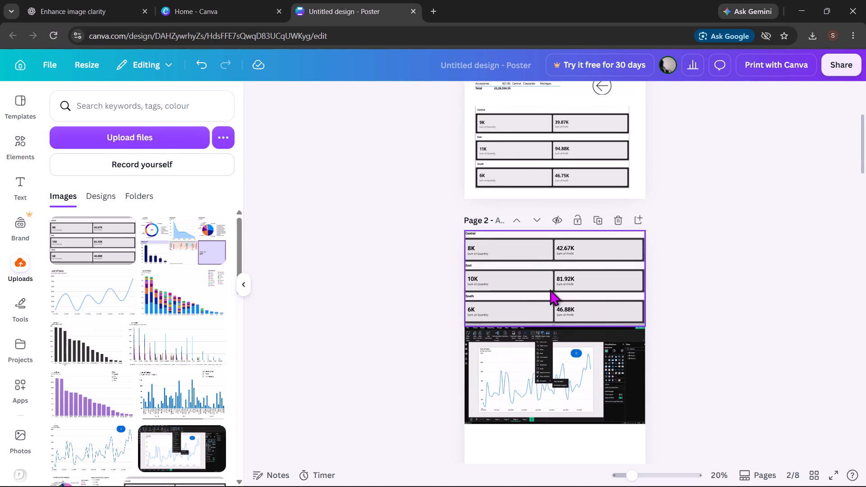
pyautogui.scroll(-2, 550, 289)
pyautogui.scroll(-1, 719, 260)
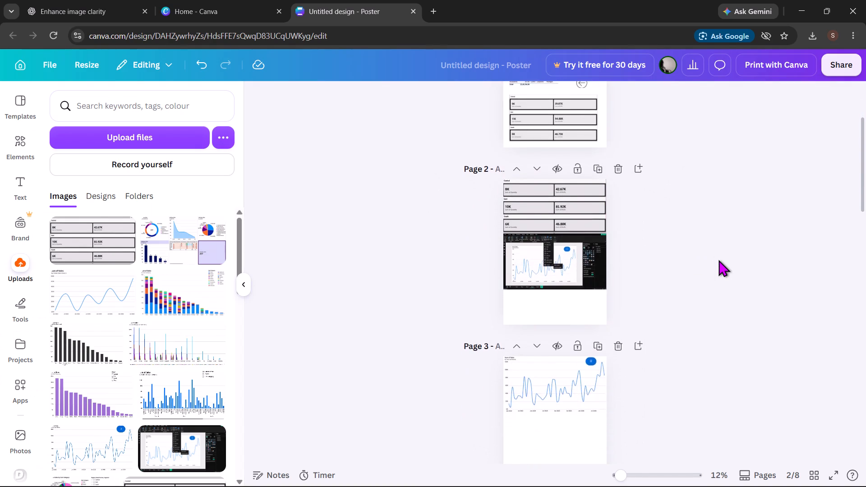
pyautogui.scroll(-1, 719, 260)
pyautogui.scroll(-2, 580, 328)
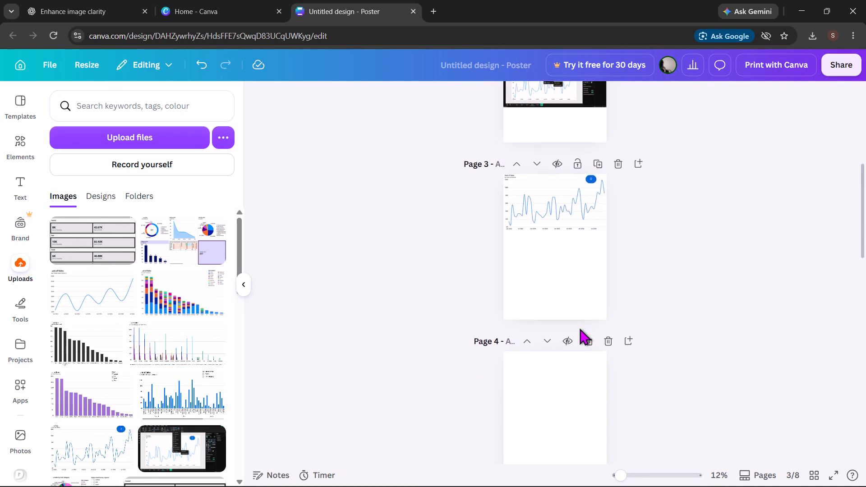
pyautogui.scroll(-1, 580, 328)
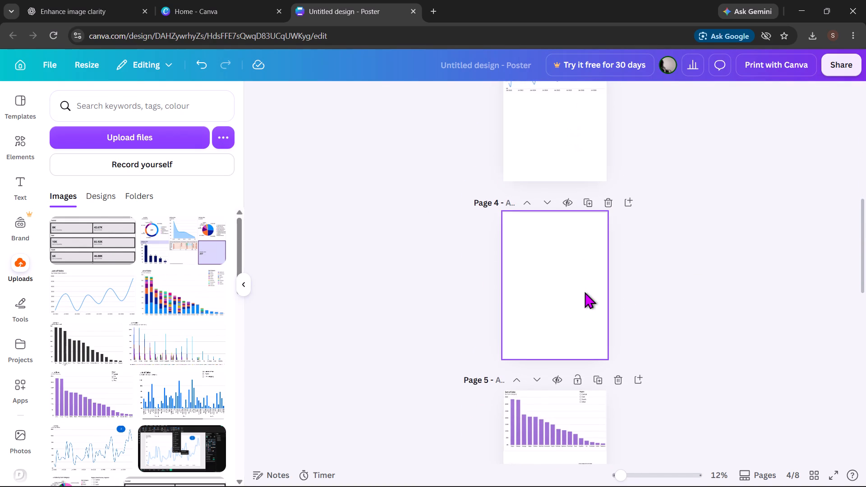
pyautogui.scroll(-4, 585, 297)
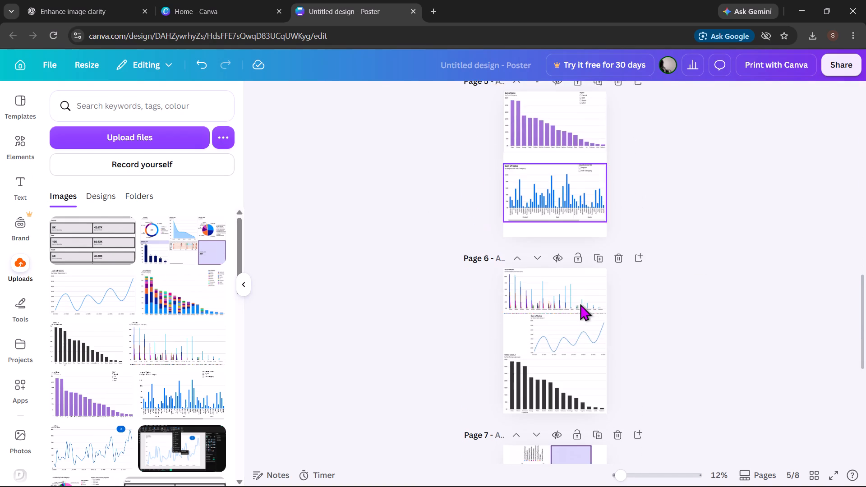
pyautogui.scroll(-1, 580, 304)
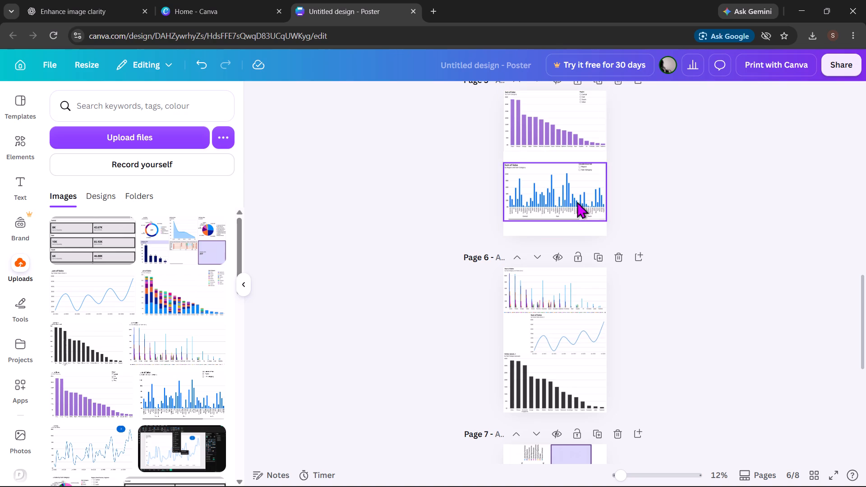
pyautogui.scroll(-1, 587, 323)
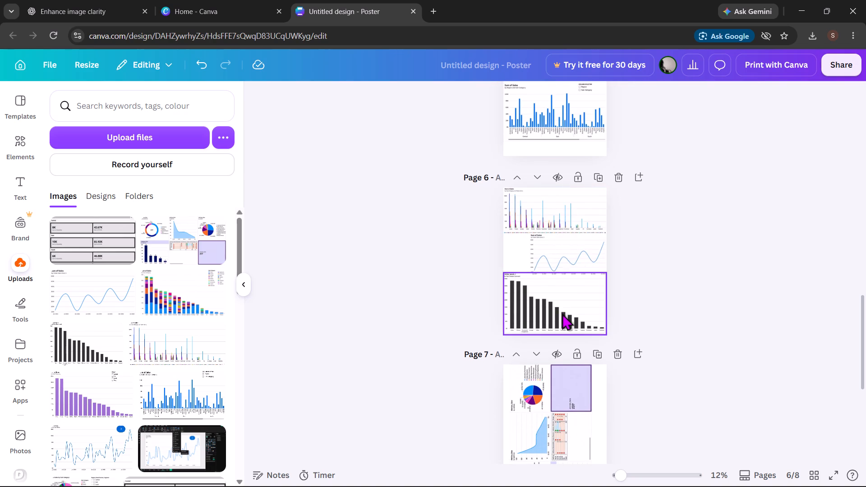
pyautogui.scroll(-3, 562, 313)
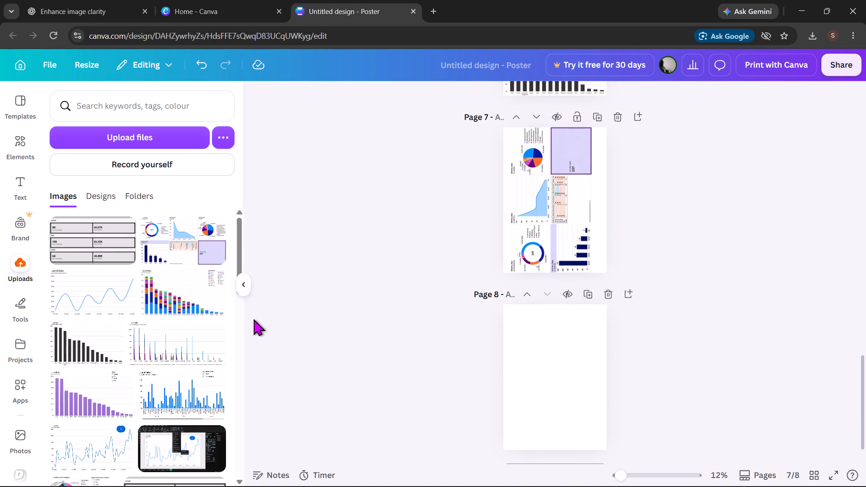
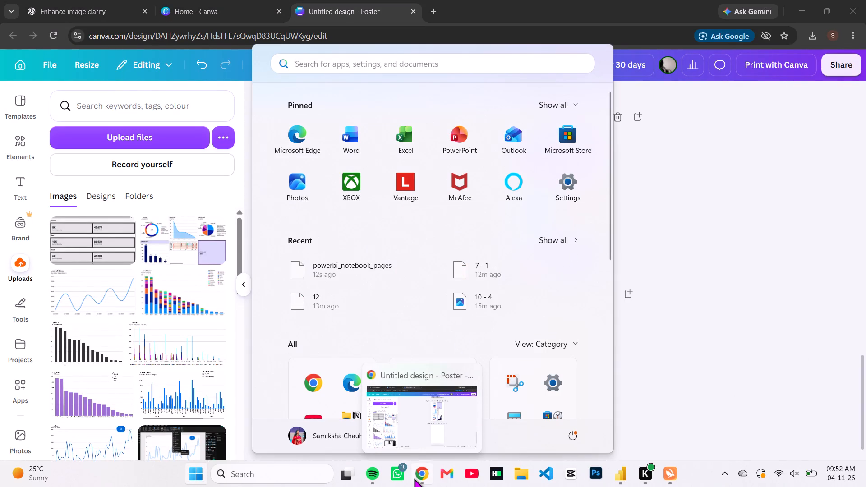
# Start a file upload to the design's uploads library, bringing up the computer's file chooser.
pyautogui.doubleClick(107, 144)
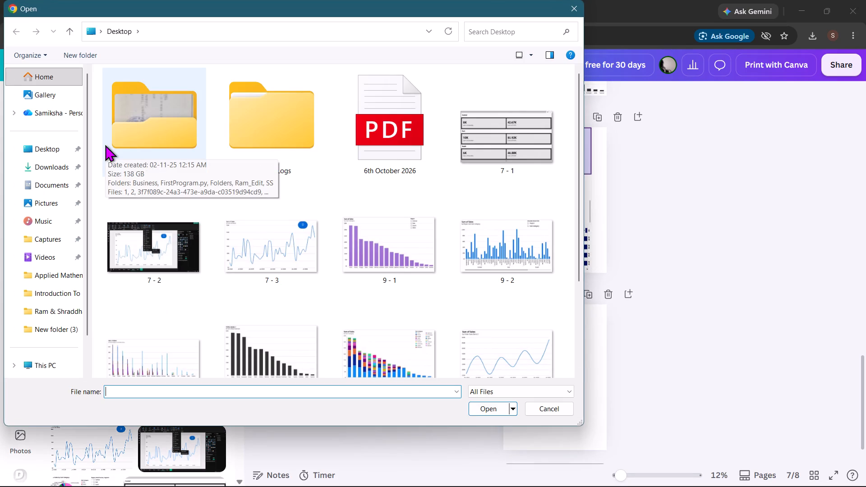
# Look through the Desktop files available for upload, and dismiss the file picker without choosing any.
pyautogui.scroll(-1, 368, 294)
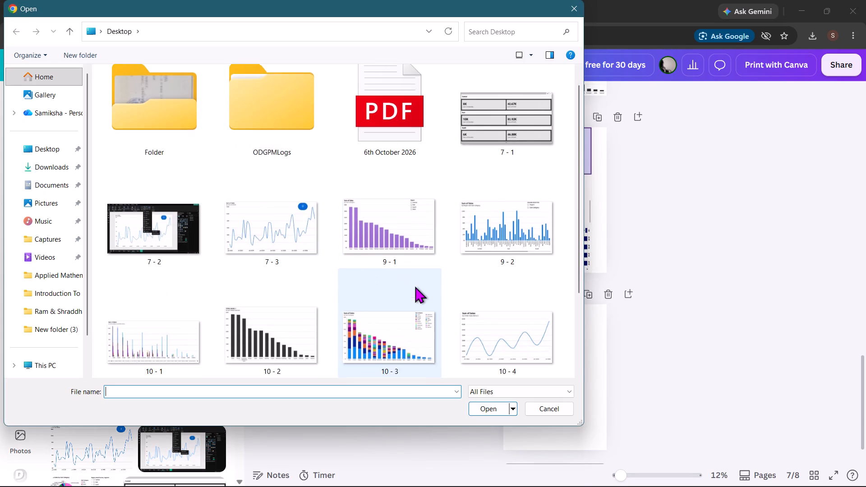
pyautogui.scroll(-2, 415, 286)
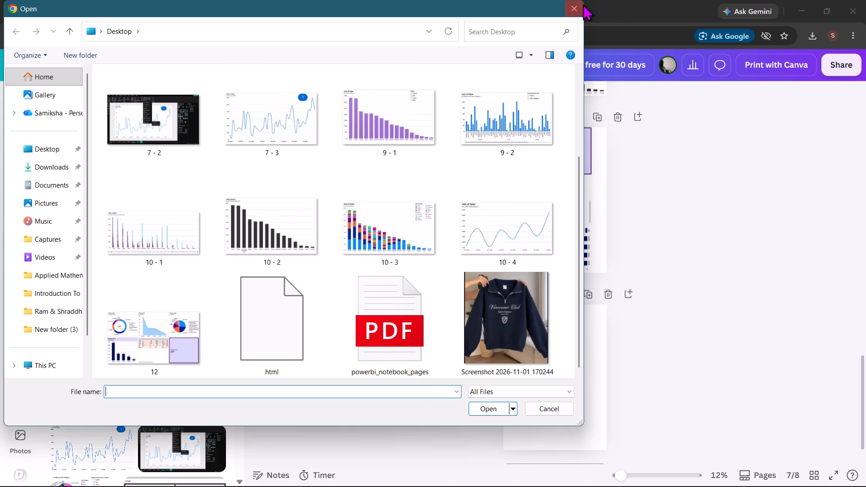
pyautogui.moveTo(580, 4); pyautogui.dragTo(585, 3)
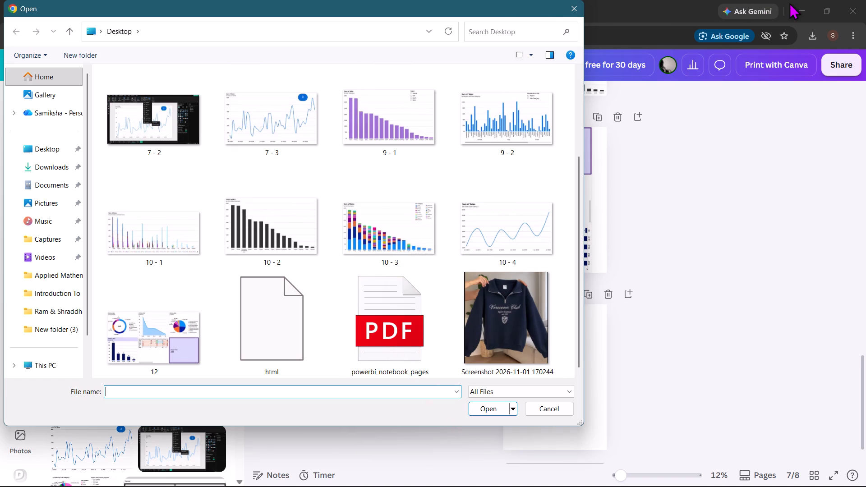
pyautogui.click(572, 7)
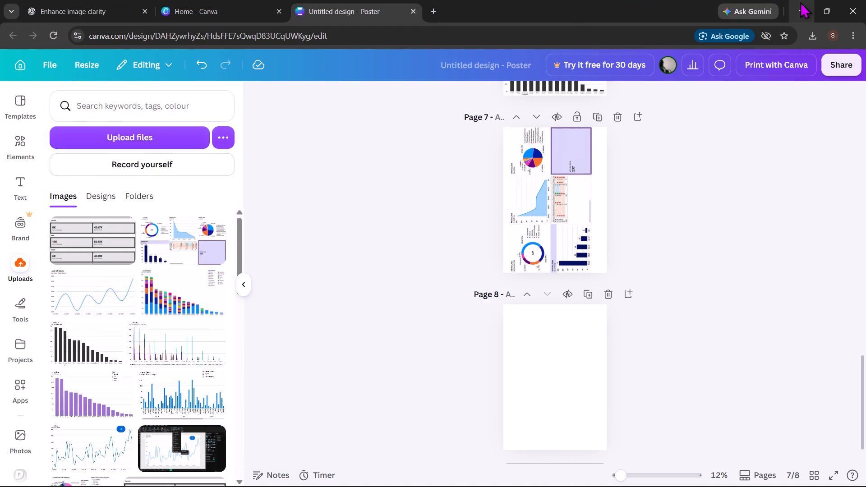
# Minimise the browser window to reach the Windows desktop.
pyautogui.click(800, 2)
pyautogui.click(805, 0)
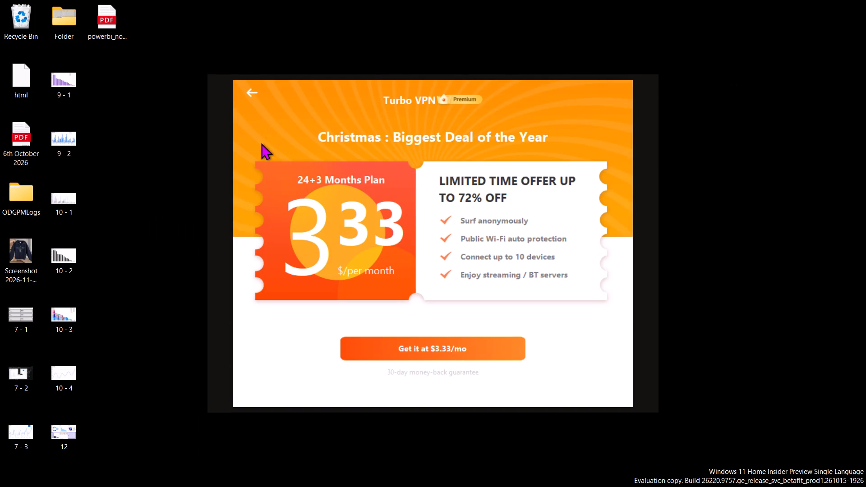